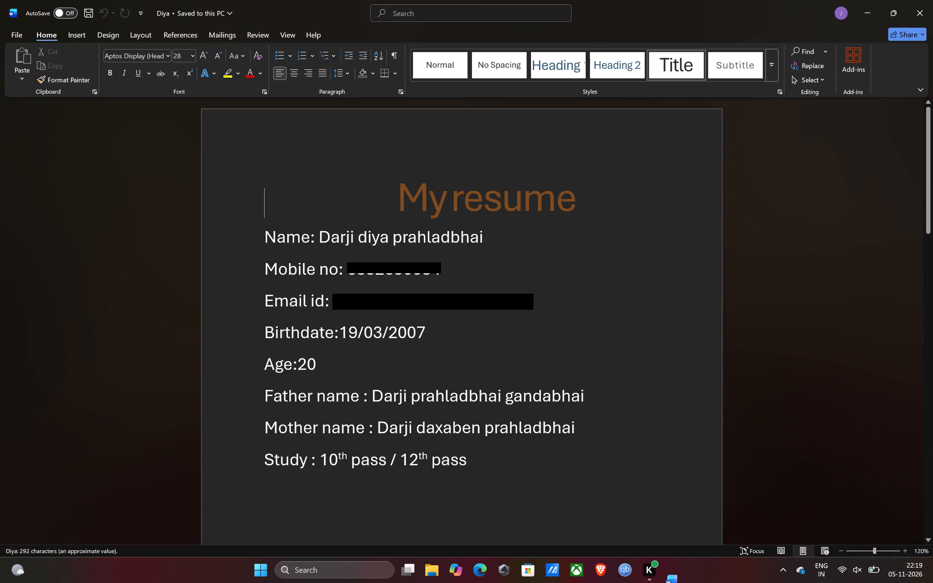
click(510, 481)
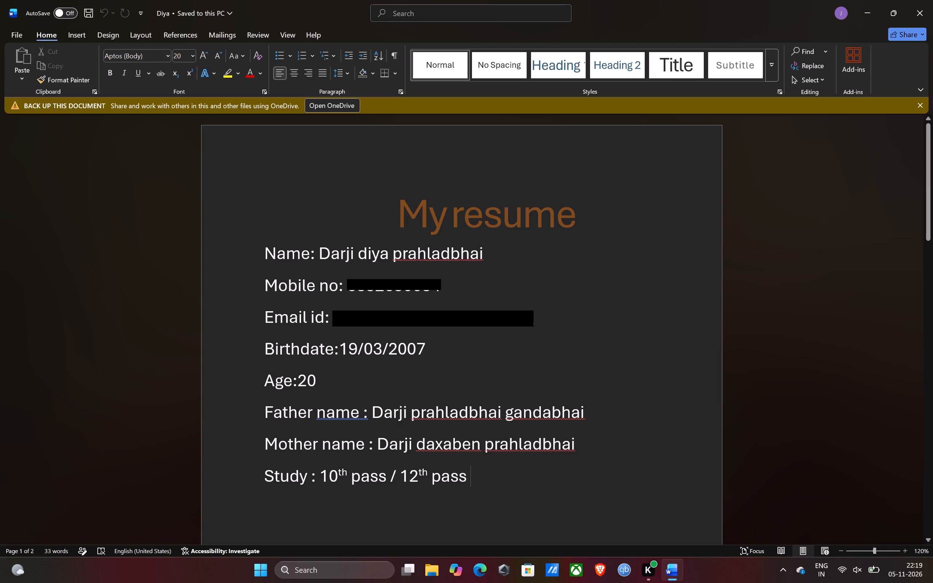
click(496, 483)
Turn off Bluetooth in the Windows quick settings and return to the resume document.
click(853, 568)
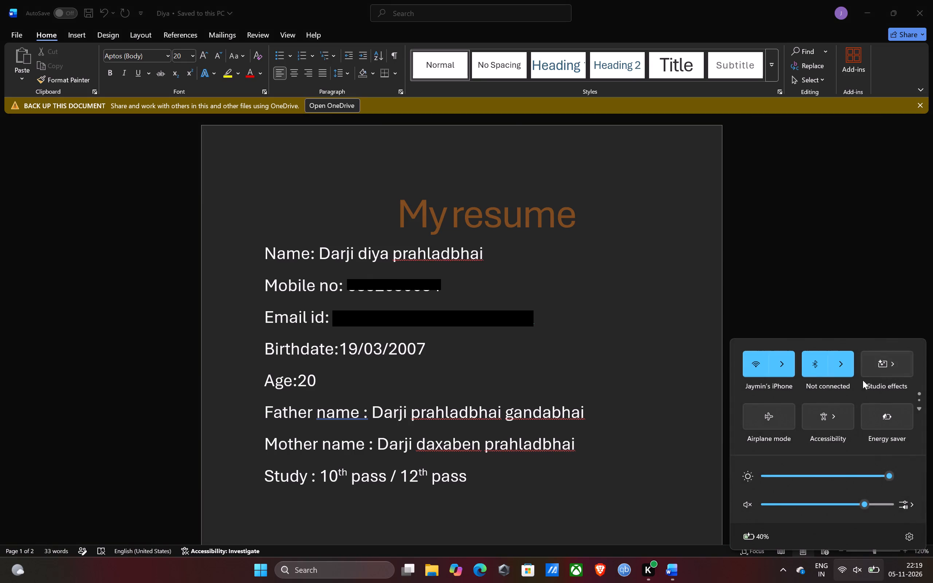
click(808, 367)
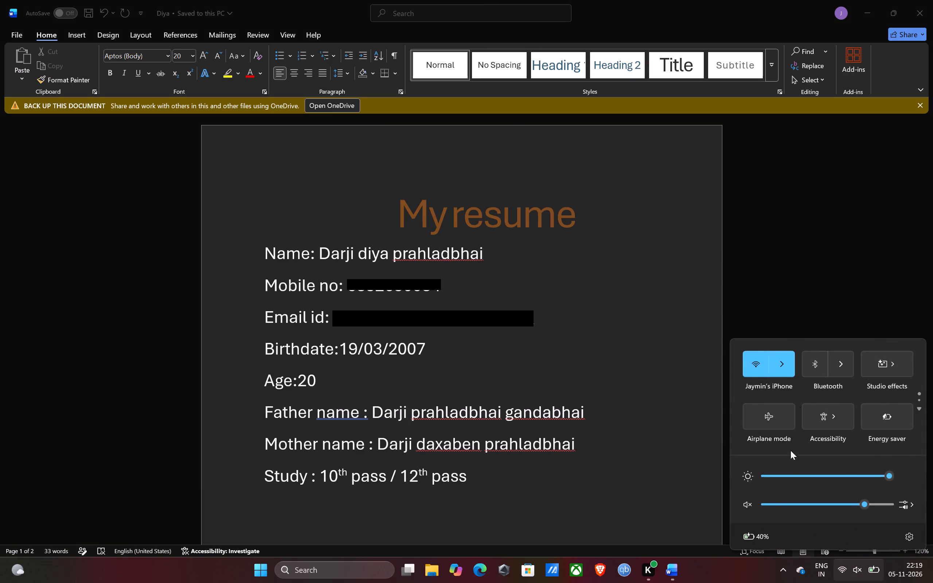
click(778, 287)
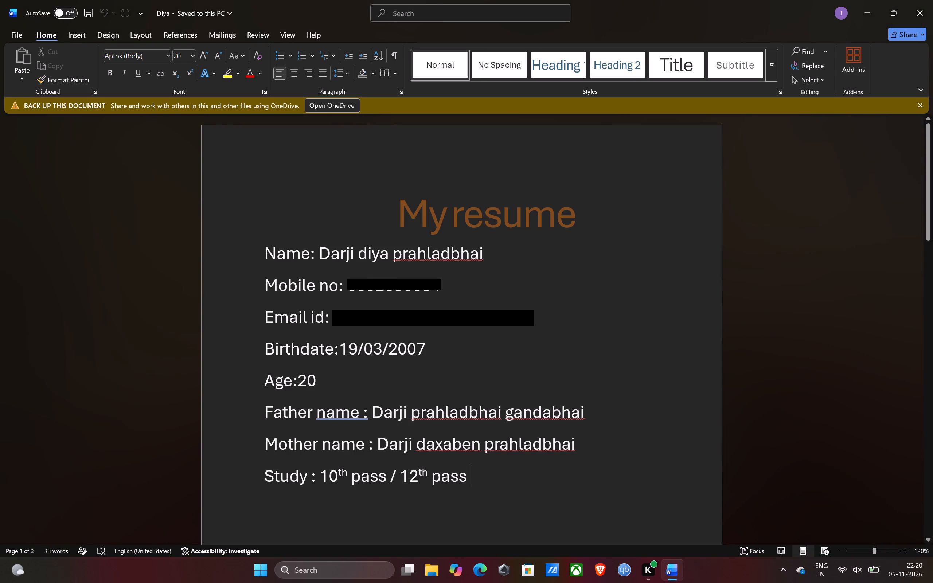
Place the insertion point at the end of the Study line, after "12th pass".
click(490, 498)
click(478, 475)
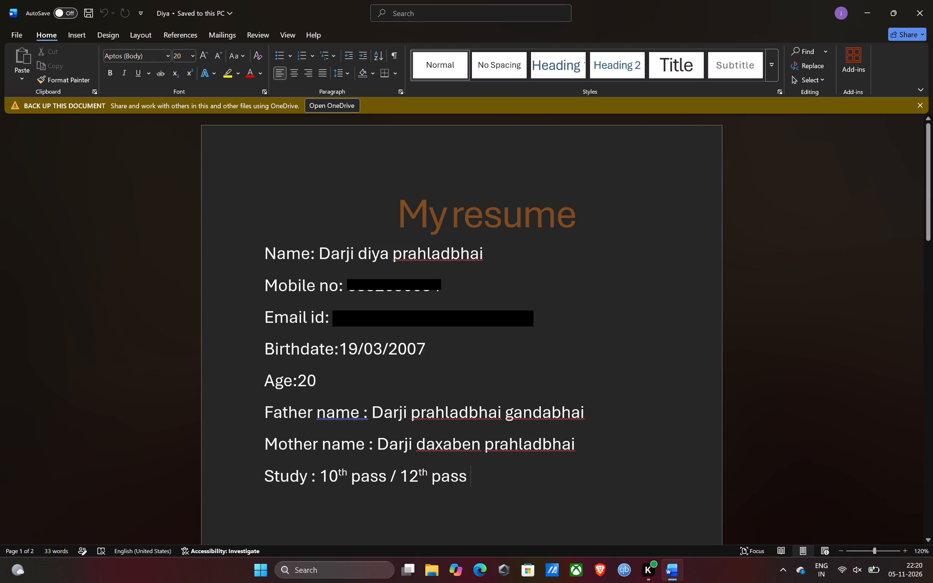
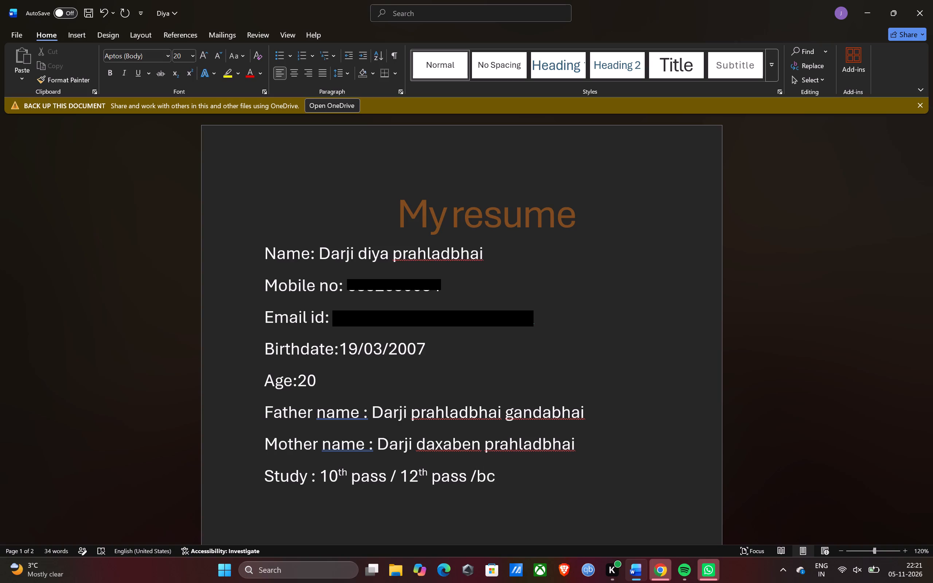
Replace the unfinished last qualification in the Study entry with "BCA C".
key(BackSpace)
key(BackSpace)
text(BCA)
key(space)
key(c)
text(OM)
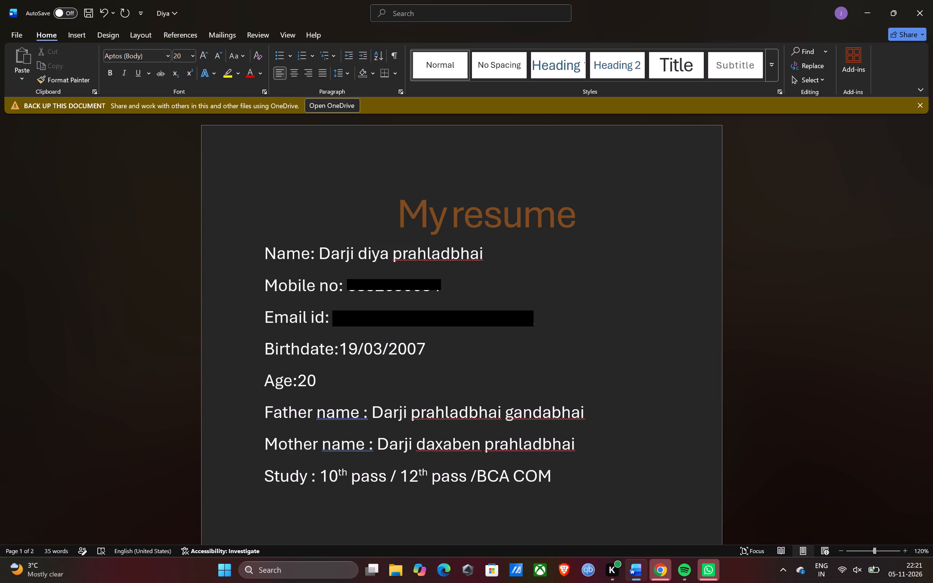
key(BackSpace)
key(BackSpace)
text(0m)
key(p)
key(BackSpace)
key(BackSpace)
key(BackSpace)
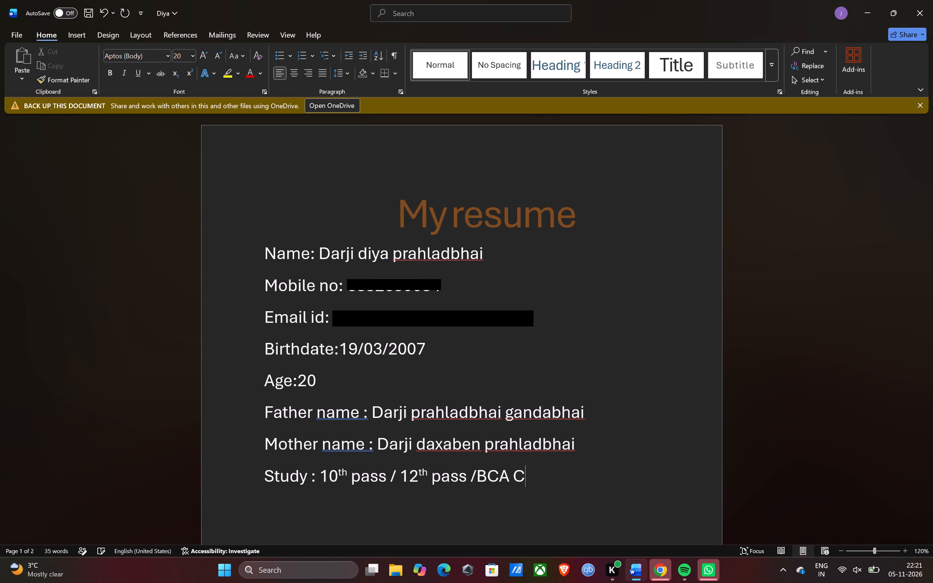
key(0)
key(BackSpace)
Extend the "C" after BCA in the Study entry so the word reads "Comp[ate".
key(o)
key(comma)
key(BackSpace)
key(m)
text(p[)
key(a)
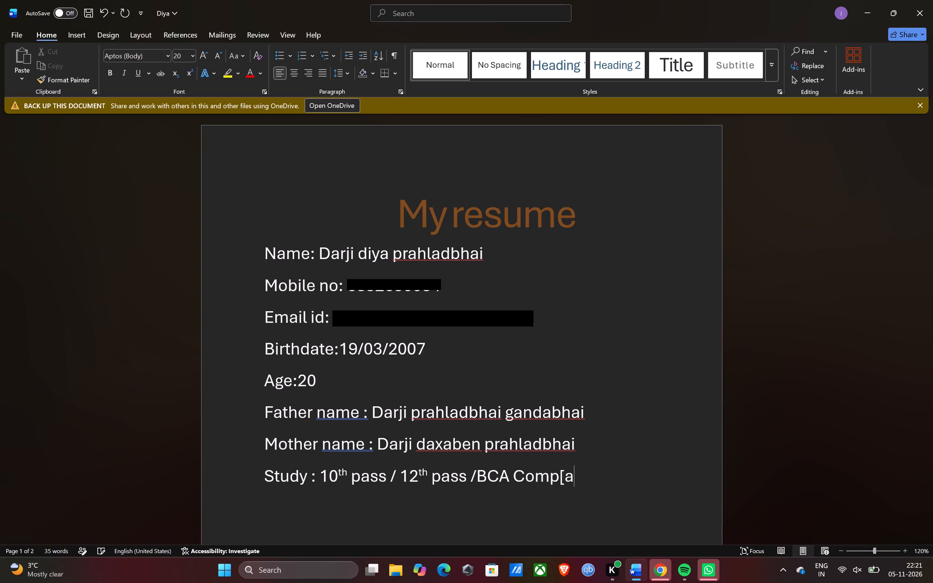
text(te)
Correct the word after BCA in the Study entry to "Complate" and start a new line below it.
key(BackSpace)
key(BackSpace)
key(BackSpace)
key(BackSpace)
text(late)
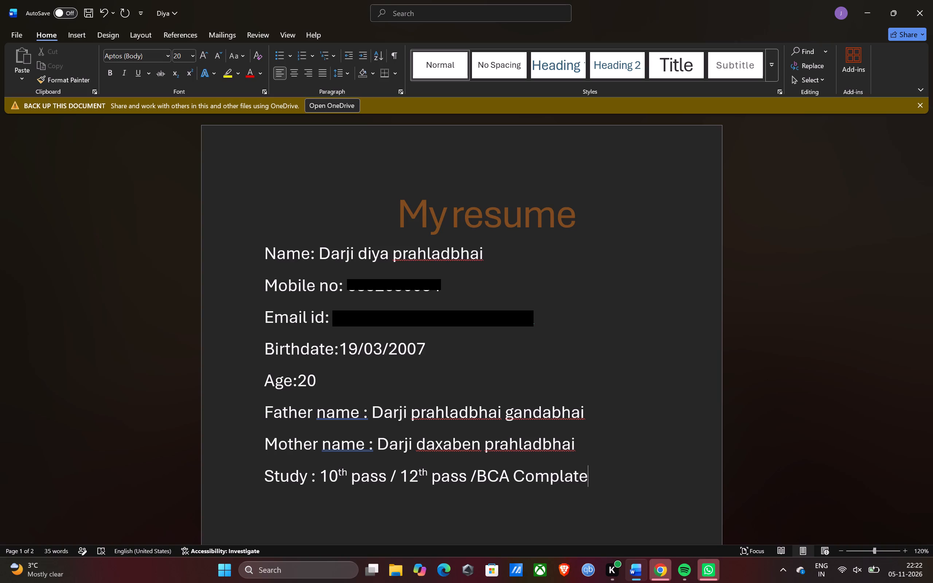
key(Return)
Minimize the Word, Google Chrome and WhatsApp windows to clear the desktop.
click(862, 6)
scroll(578, 101, down, 1)
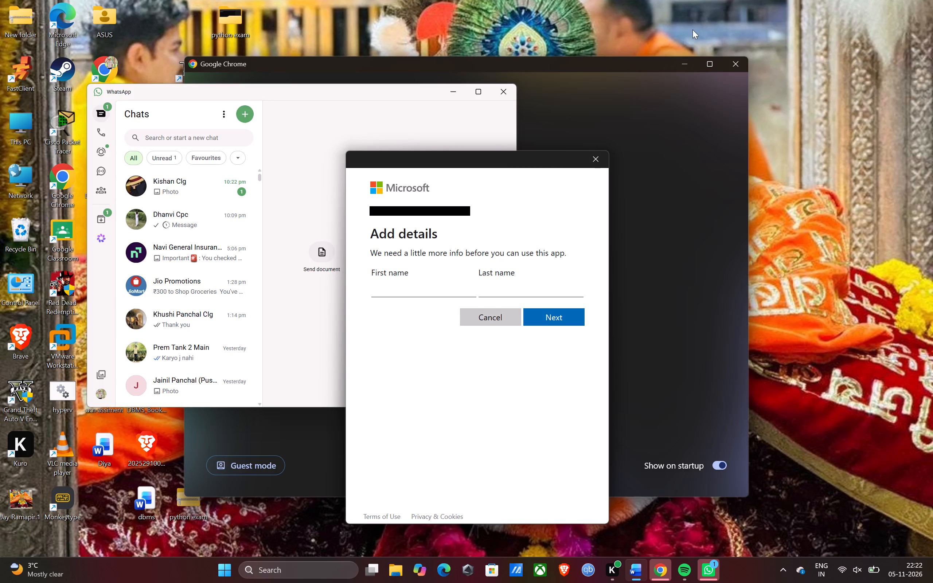
click(681, 69)
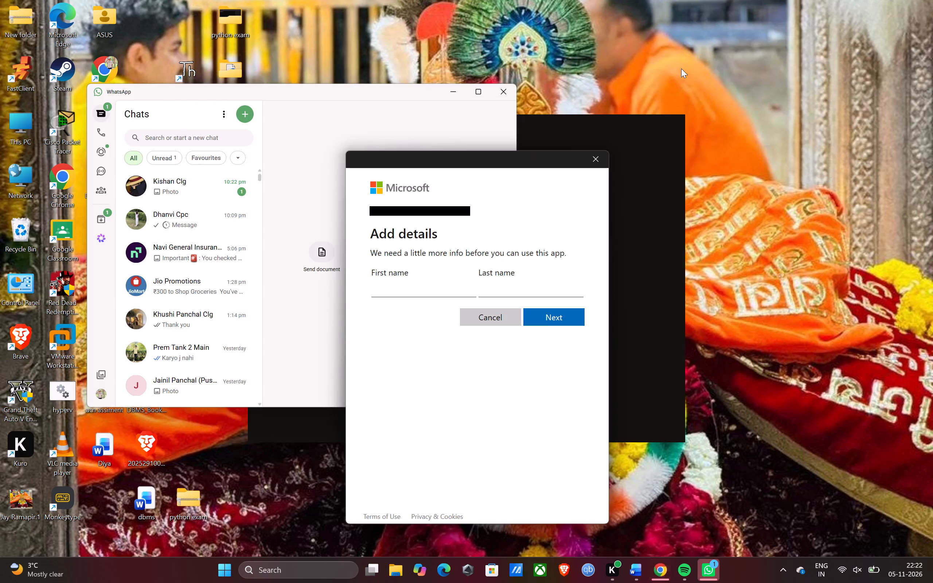
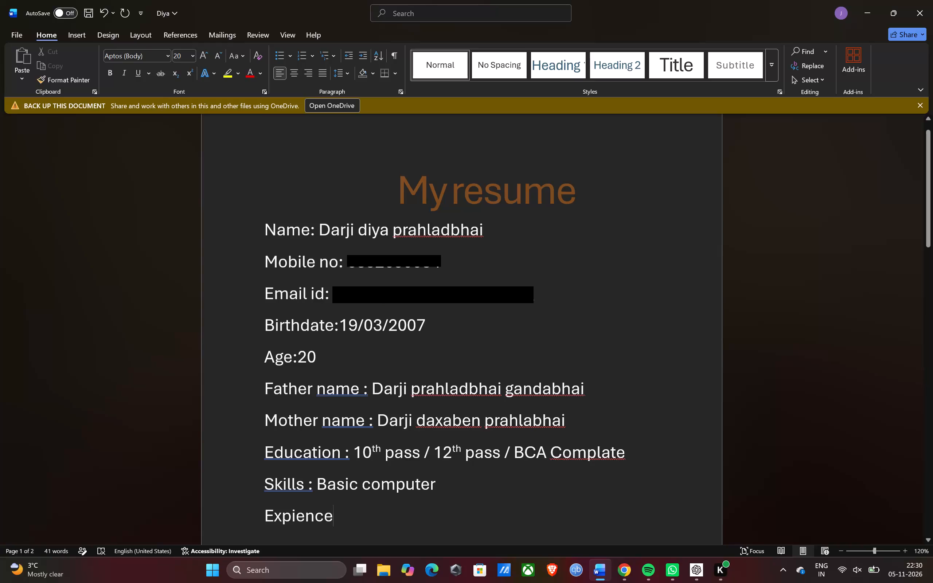
Correct the misspelled label on the line below Skills so that it reads "Experience :".
key(BackSpace)
key(BackSpace)
key(BackSpace)
key(BackSpace)
key(BackSpace)
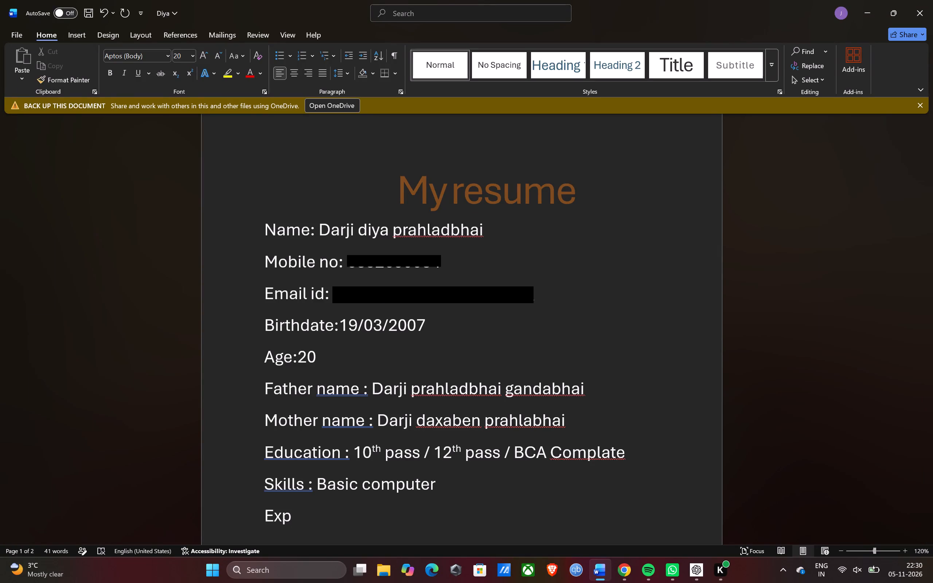
text(ir)
key(BackSpace)
key(BackSpace)
key(BackSpace)
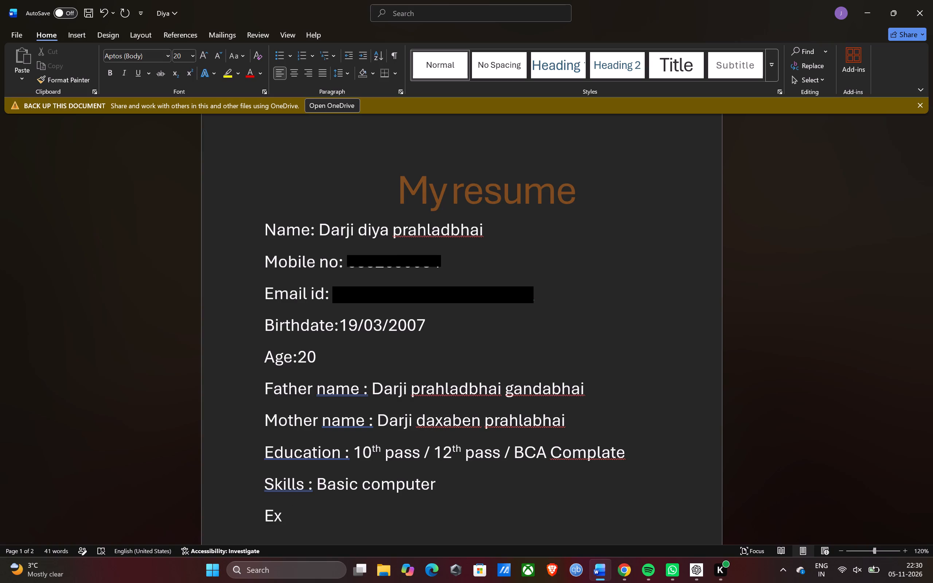
key(p)
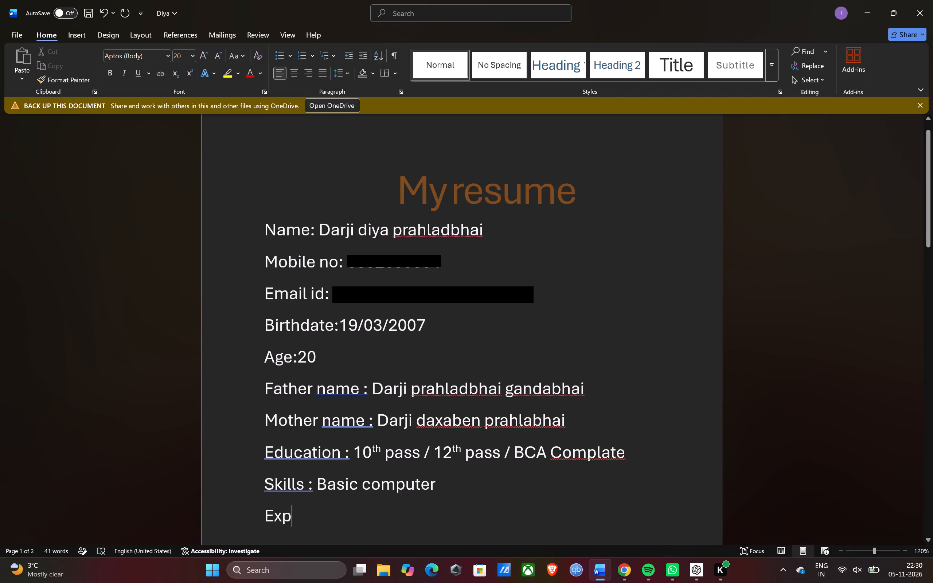
key(e)
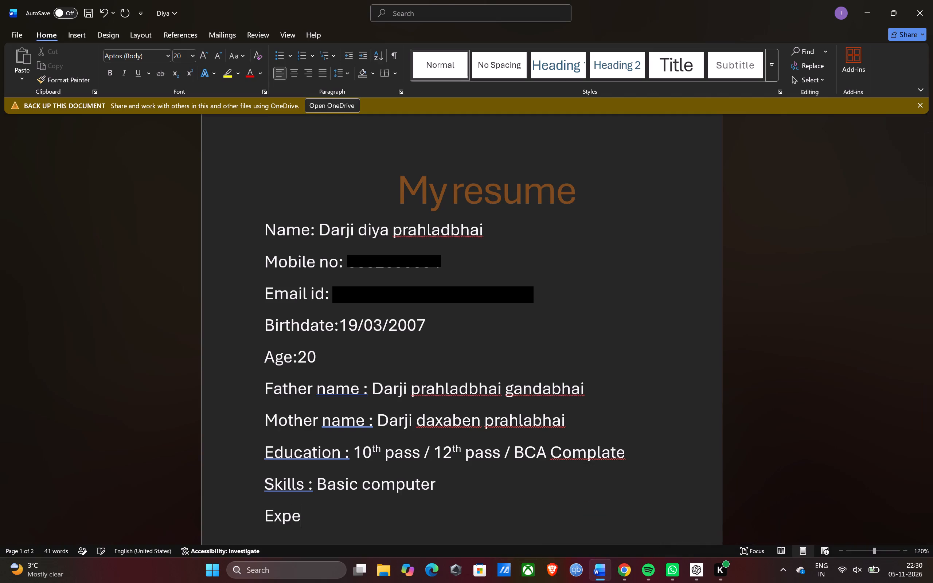
key(r)
key(i)
text(en)
text(ce)
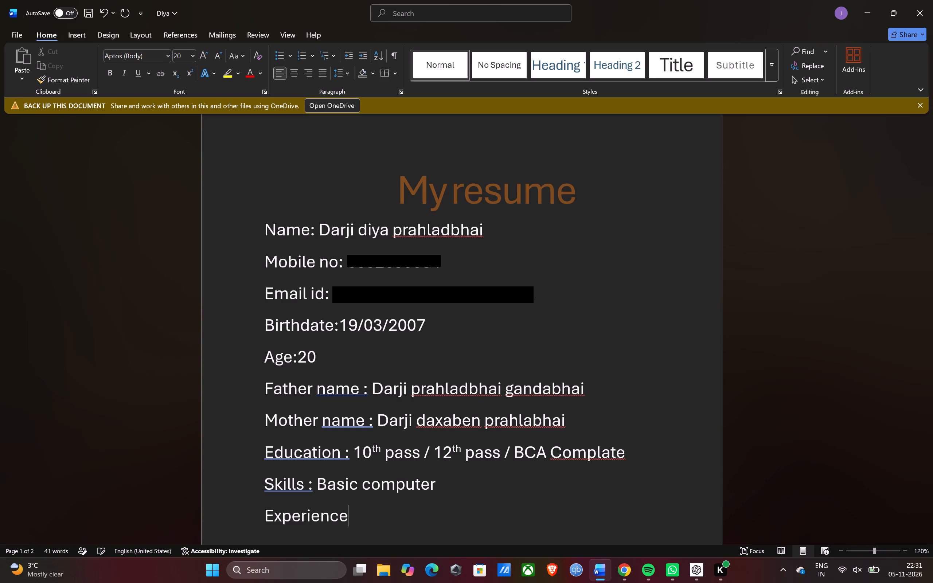
key(space)
key(shift+colon)
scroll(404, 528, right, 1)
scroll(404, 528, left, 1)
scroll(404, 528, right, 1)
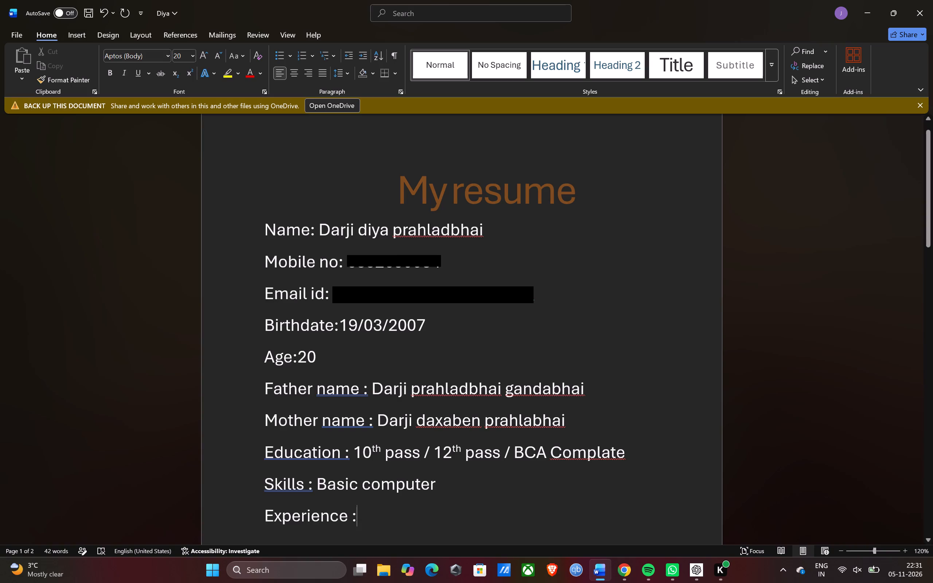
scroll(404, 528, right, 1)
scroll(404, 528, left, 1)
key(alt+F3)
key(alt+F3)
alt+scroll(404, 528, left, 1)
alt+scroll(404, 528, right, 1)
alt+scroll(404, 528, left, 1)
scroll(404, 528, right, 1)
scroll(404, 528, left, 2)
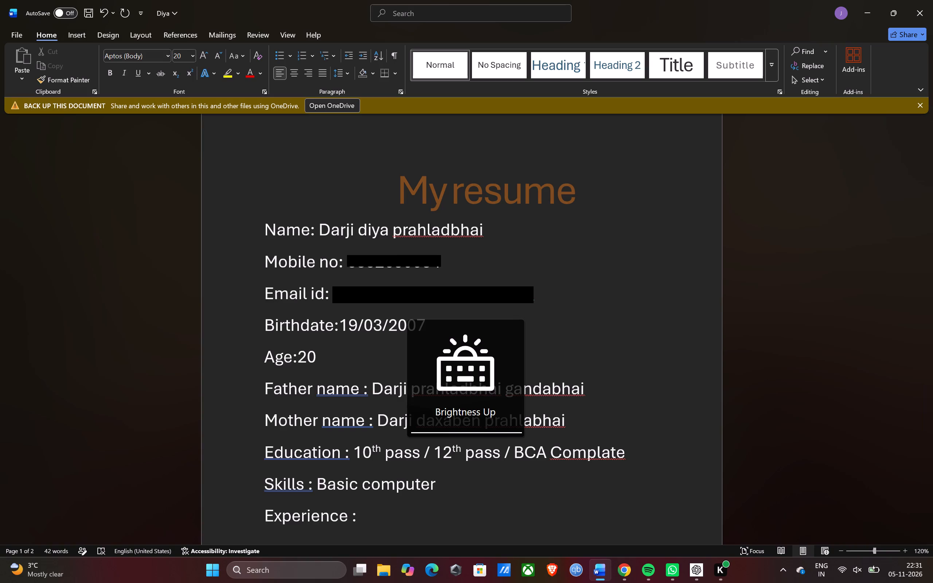
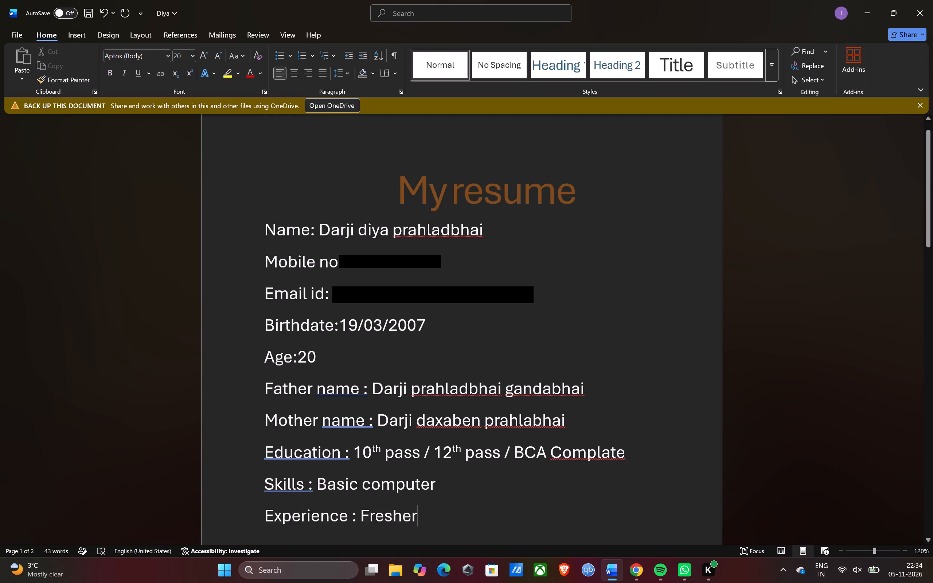
Capitalize the first letters of the second and third words of the name on the resume's Name line.
click(367, 229)
key(BackSpace)
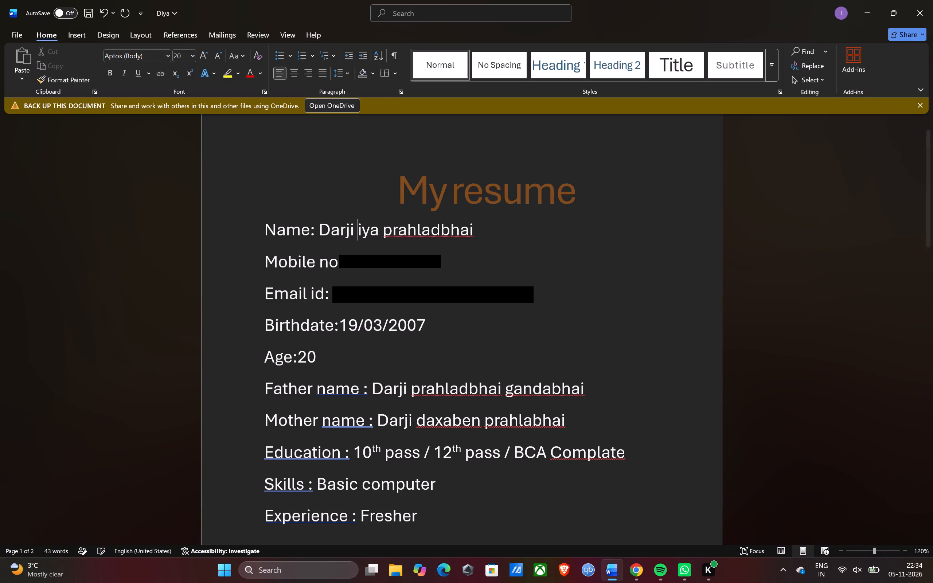
key(d)
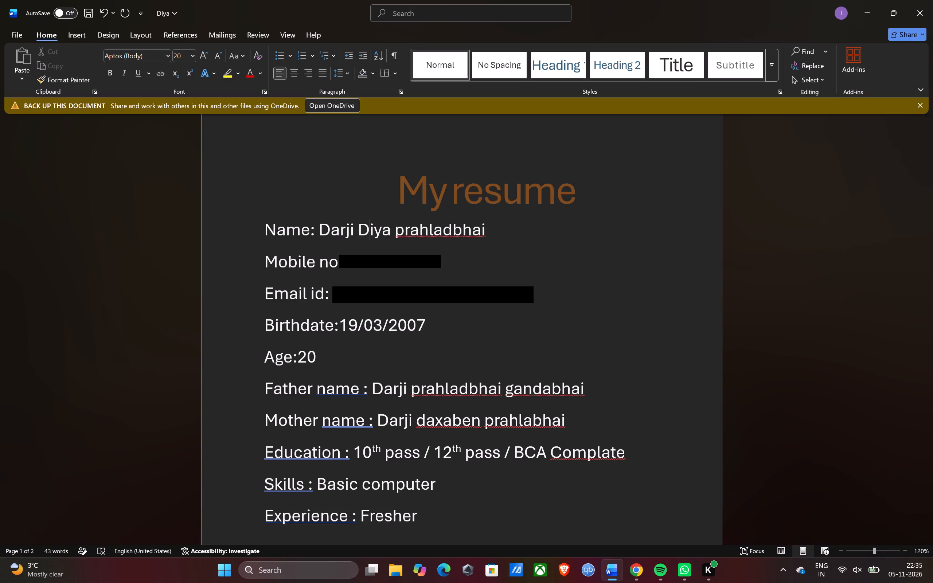
click(403, 231)
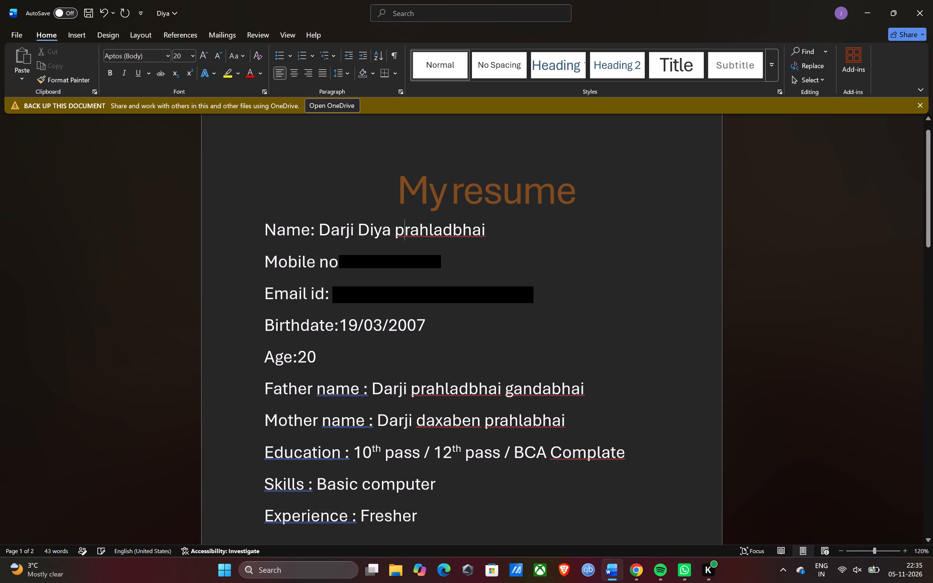
key(BackSpace)
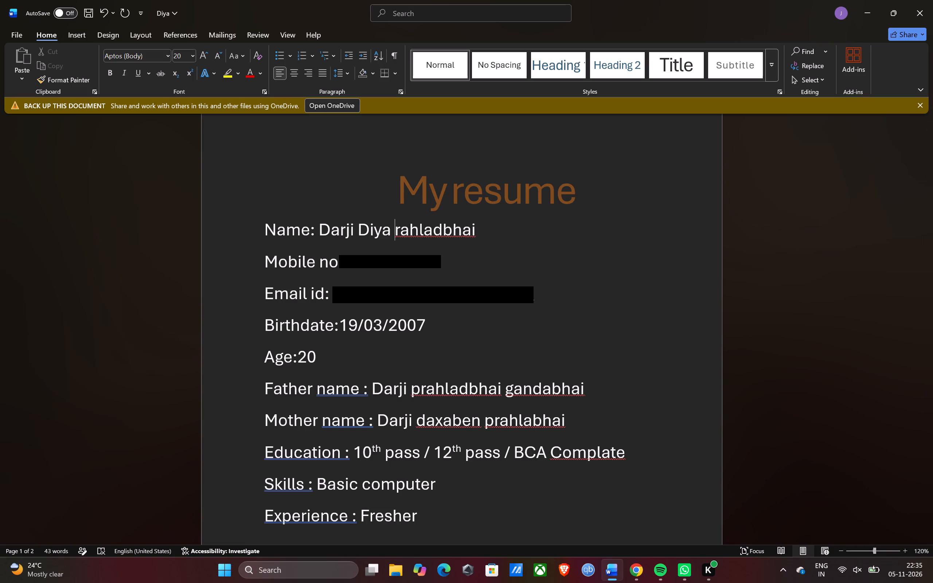
key(p)
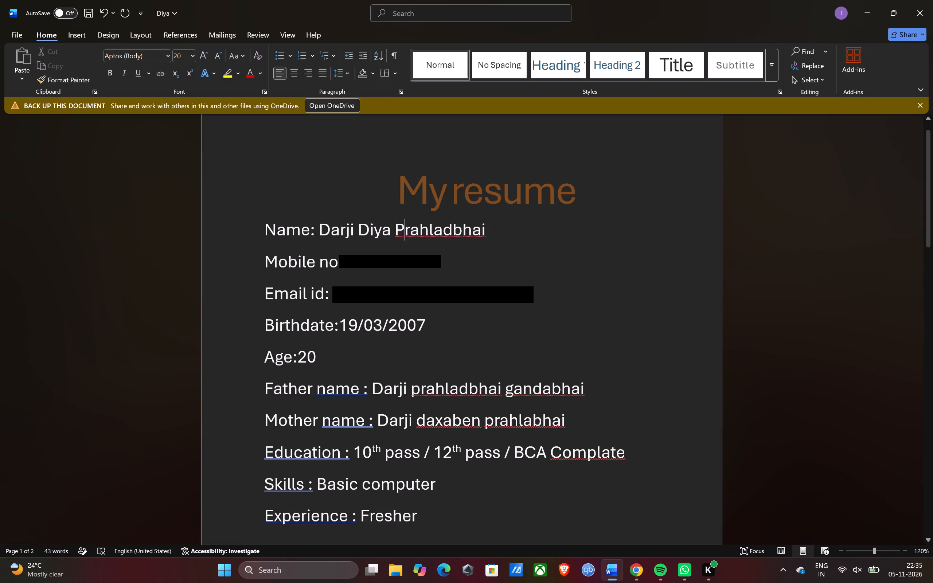
Capitalize the first letters of the second and third words of the name on the Father name line.
click(419, 387)
key(BackSpace)
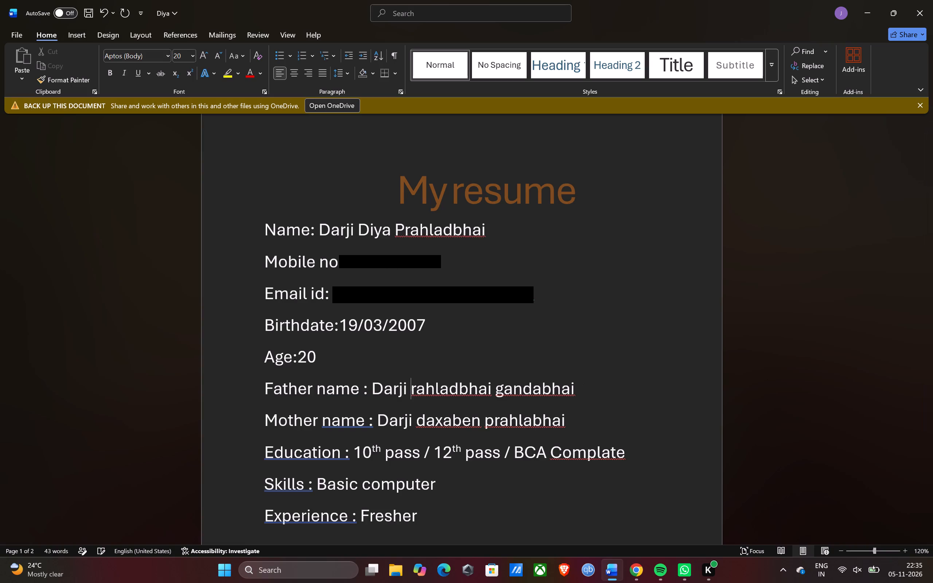
key(p)
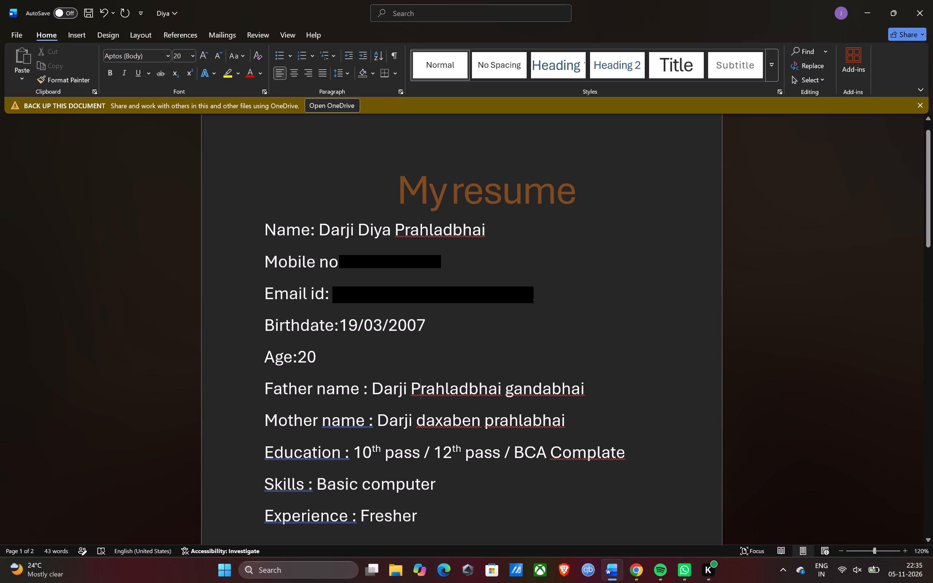
click(513, 393)
key(BackSpace)
key(g)
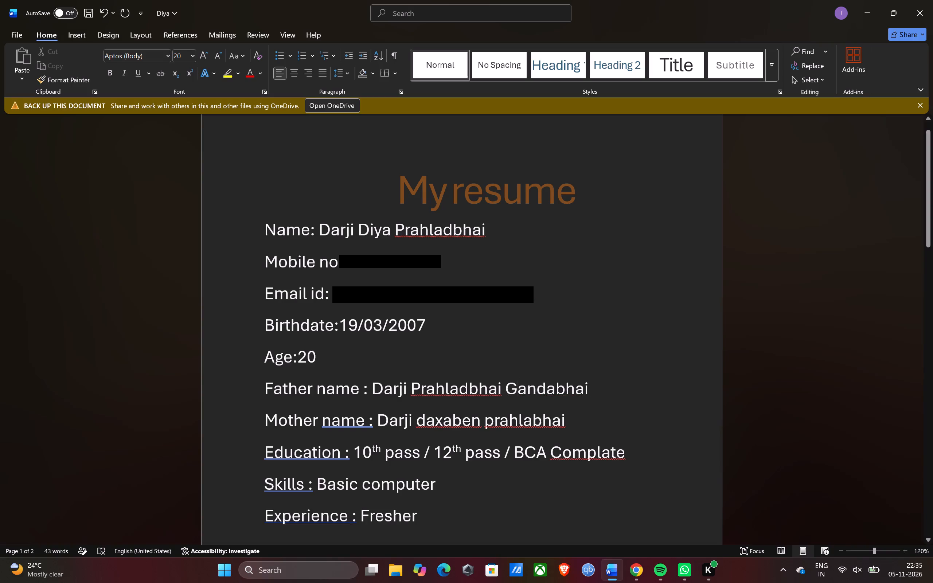
Capitalize the first letters of the second and third words of the name on the Mother name line.
click(425, 422)
key(BackSpace)
key(d)
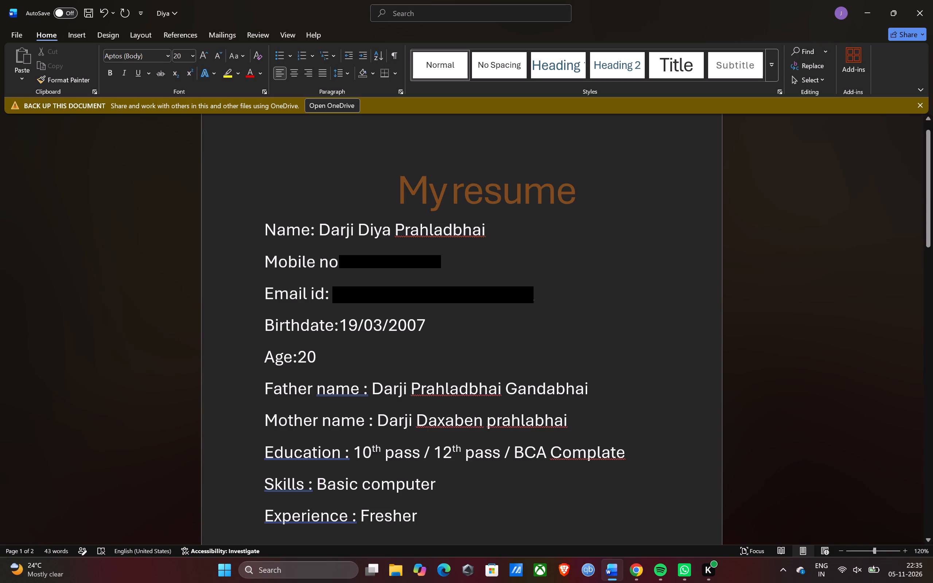
click(495, 425)
key(BackSpace)
key(p)
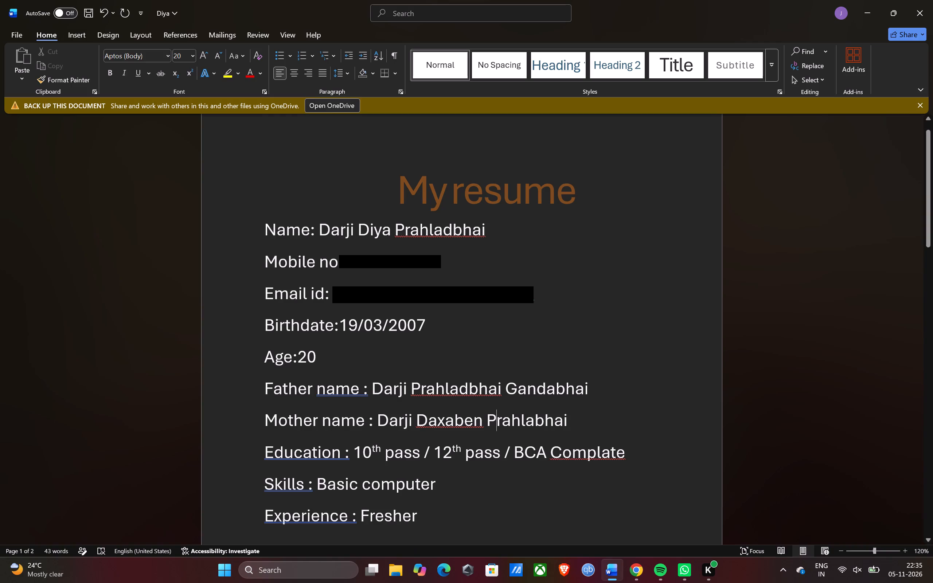
Capitalize the second word of the Skills entry so it reads "Basic Computer".
click(372, 487)
key(BackSpace)
key(c)
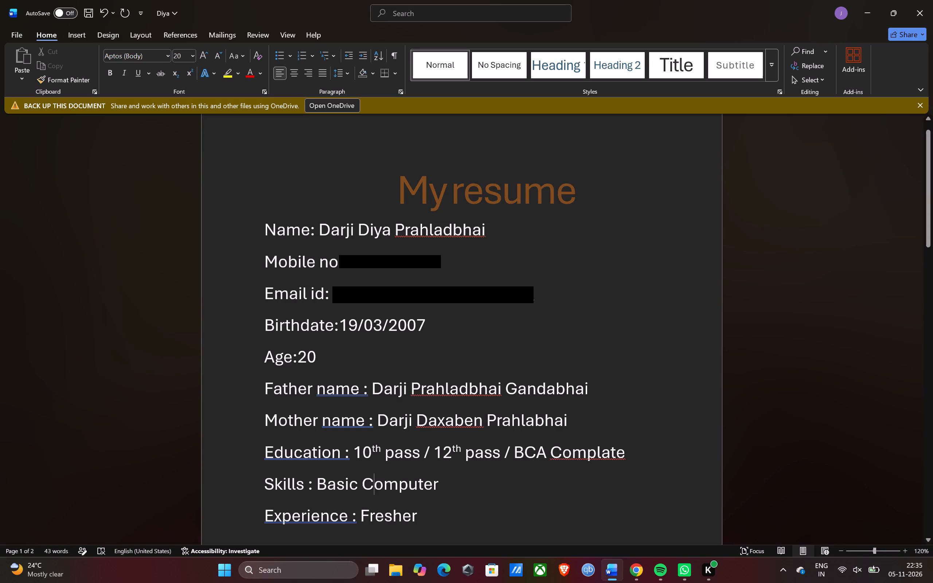
Delete the whole Age line from the resume, keeping the Birthdate line above it intact.
click(317, 356)
key(BackSpace)
key(BackSpace)
key(BackSpace)
key(BackSpace)
key(BackSpace)
key(BackSpace)
key(BackSpace)
key(BackSpace)
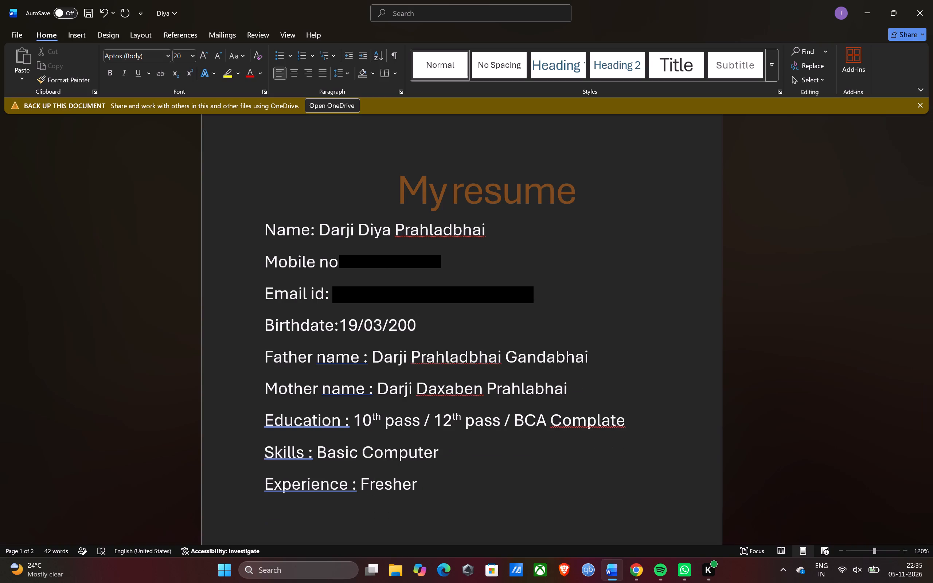
key(7)
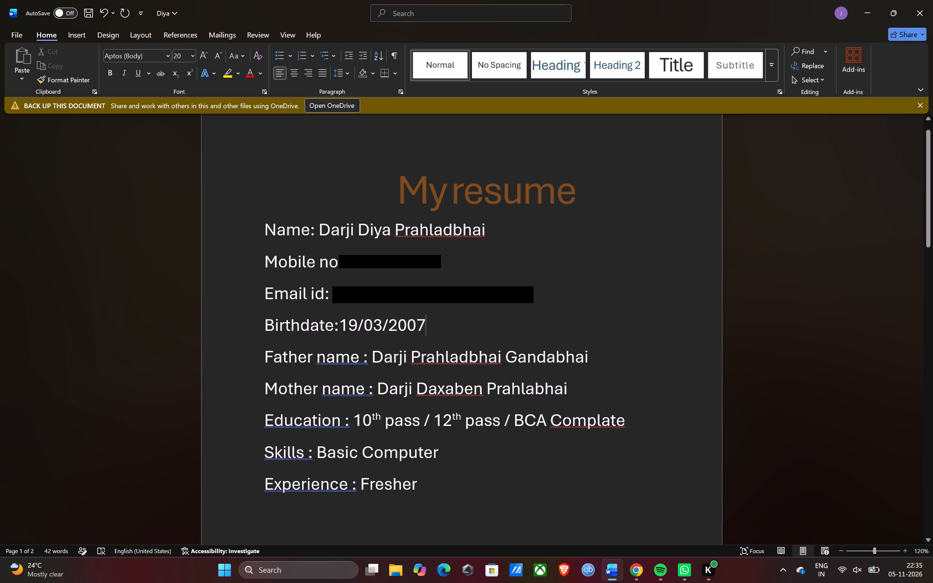
Break the Education entry after "10th pass /" and indent the new line with spaces so "12th pass" sits beneath "10th pass".
click(428, 418)
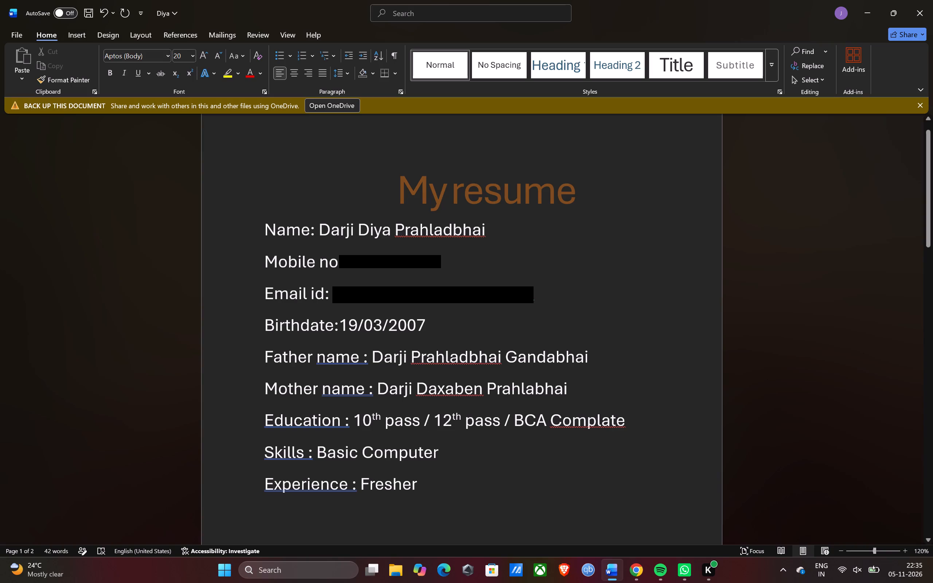
click(428, 418)
key(Return)
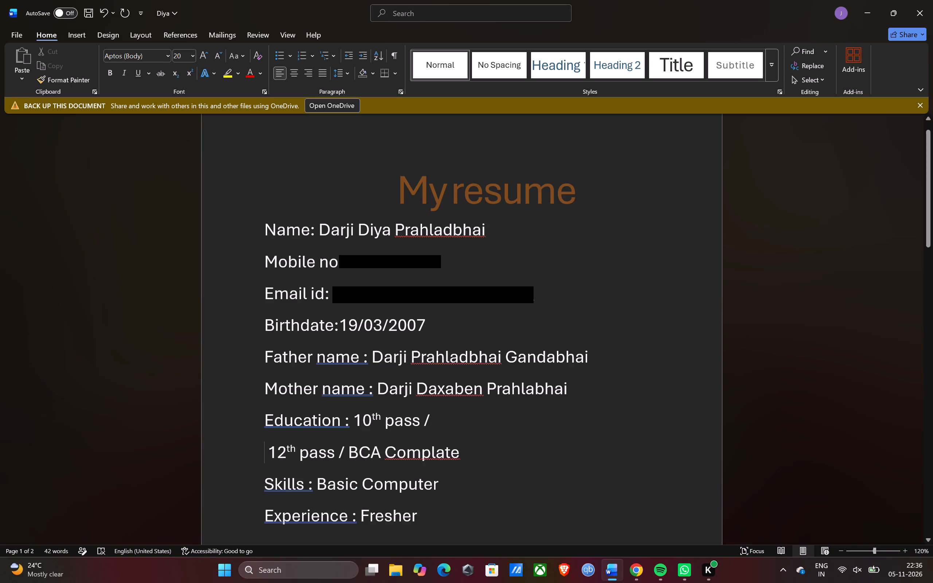
key(space)
key(space)
key(space)
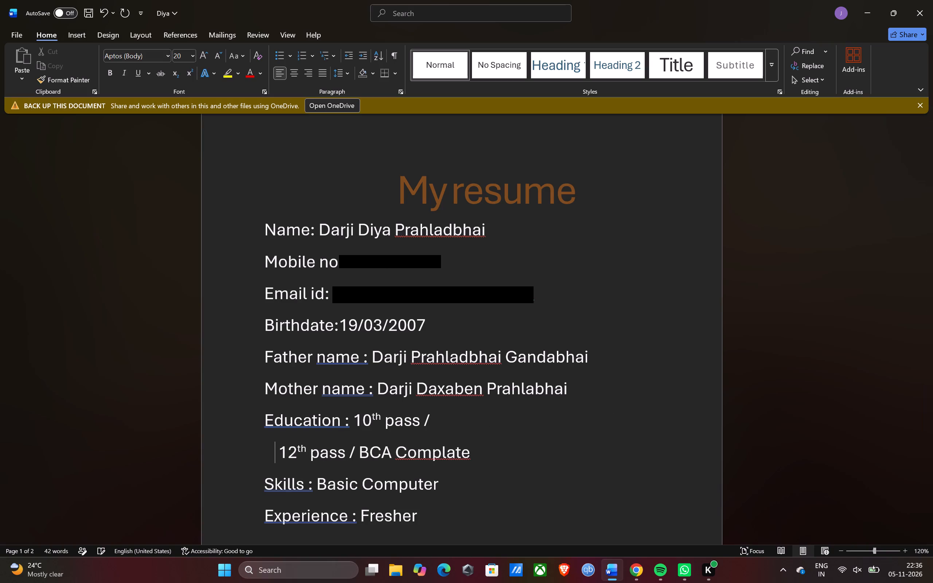
key(space)
key(space)
key(space)
key(space)
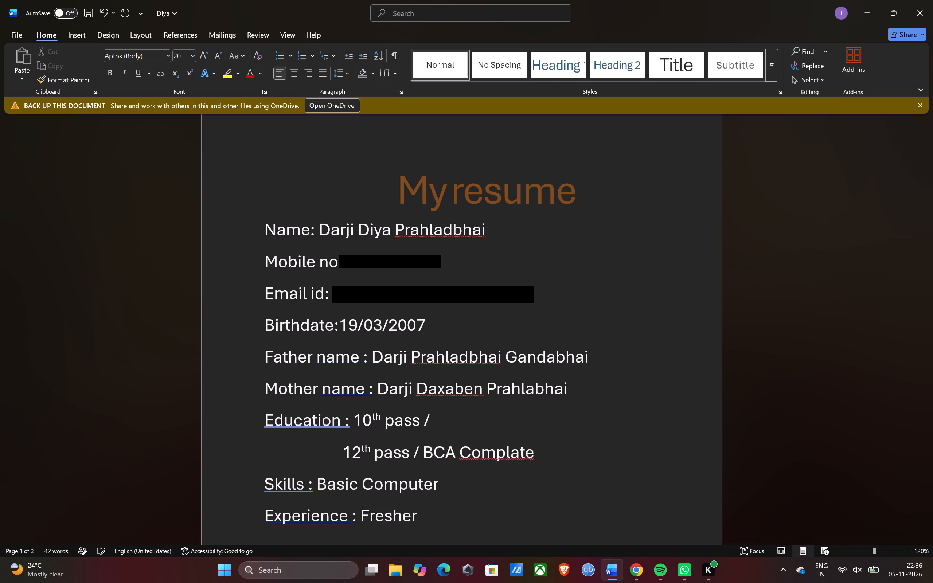
key(space)
key(space)
key(space)
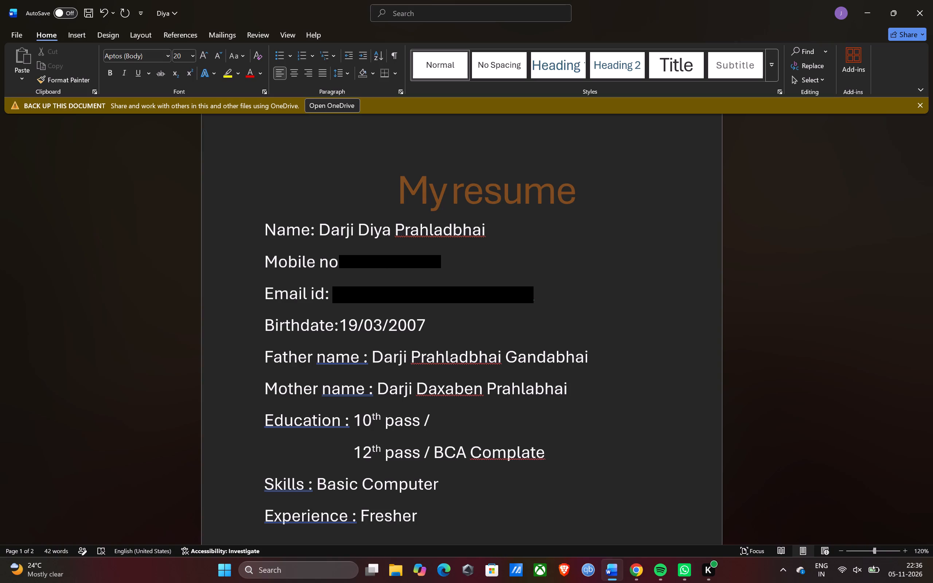
key(space)
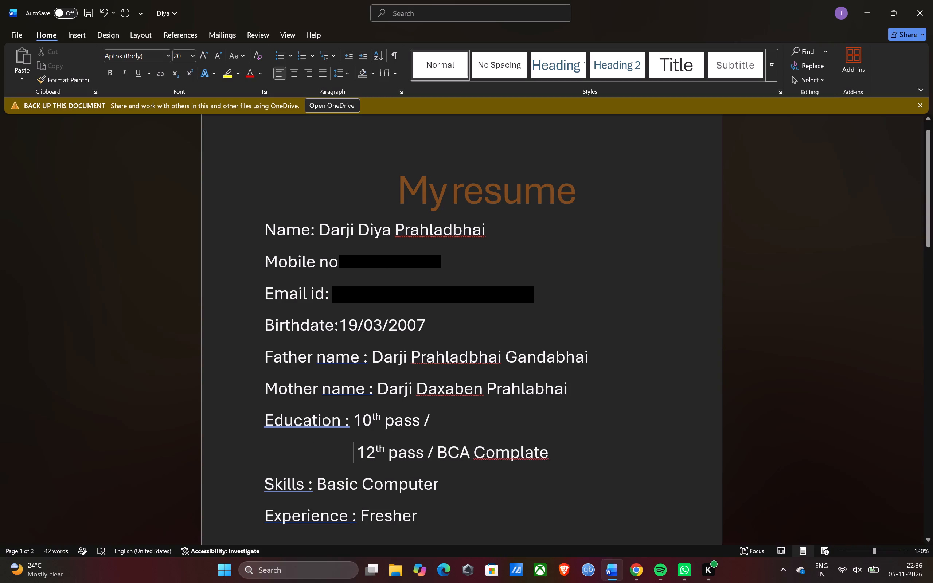
Move "BCA Complate" onto its own line after "12th pass /" in the Education entry.
click(432, 451)
key(Return)
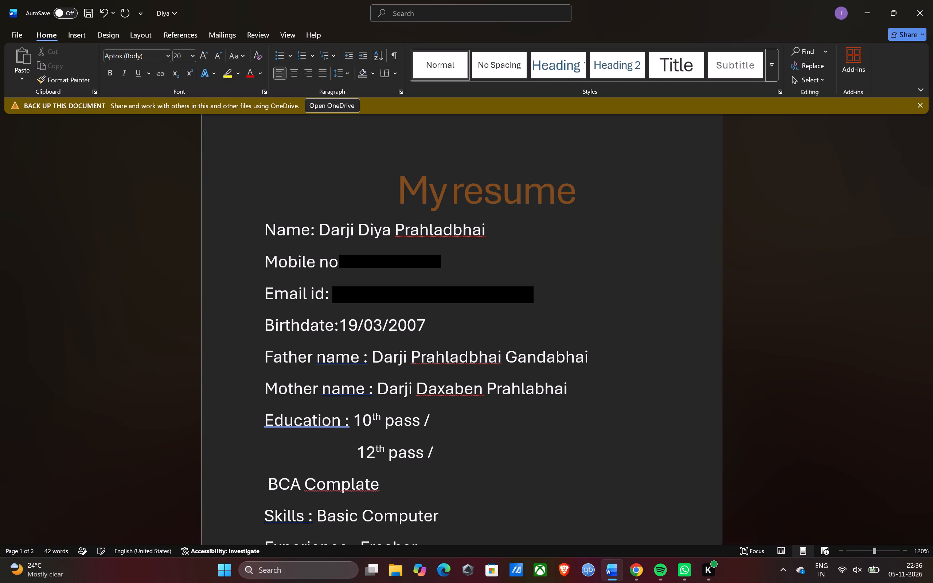
Insert an extra line below "12th pass /" and pad it with spaces to about where "12th" starts.
click(432, 451)
key(space)
key(space)
key(space)
key(Return)
key(space)
key(space)
key(space)
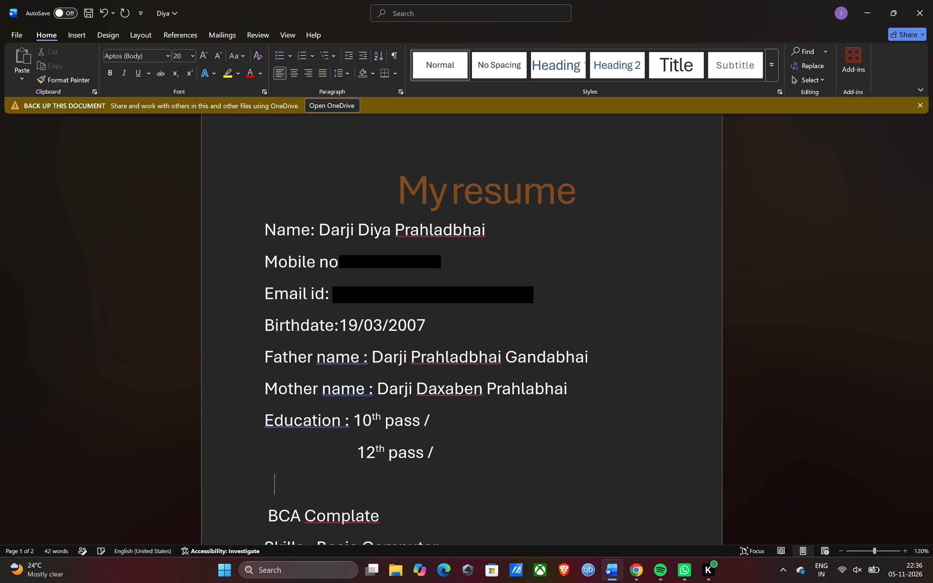
key(space)
key(space)
key(space)
key(space)
key(space)
key(space)
key(space)
key(space)
key(space)
key(space)
key(space)
key(space)
key(space)
key(space)
key(space)
key(space)
key(space)
key(space)
key(BackSpace)
key(BackSpace)
key(BackSpace)
key(BackSpace)
key(BackSpace)
Join "BCA Complate" to the space-padded line above so it sits beneath "12th pass /" in the Education entry.
click(267, 517)
key(BackSpace)
key(BackSpace)
key(BackSpace)
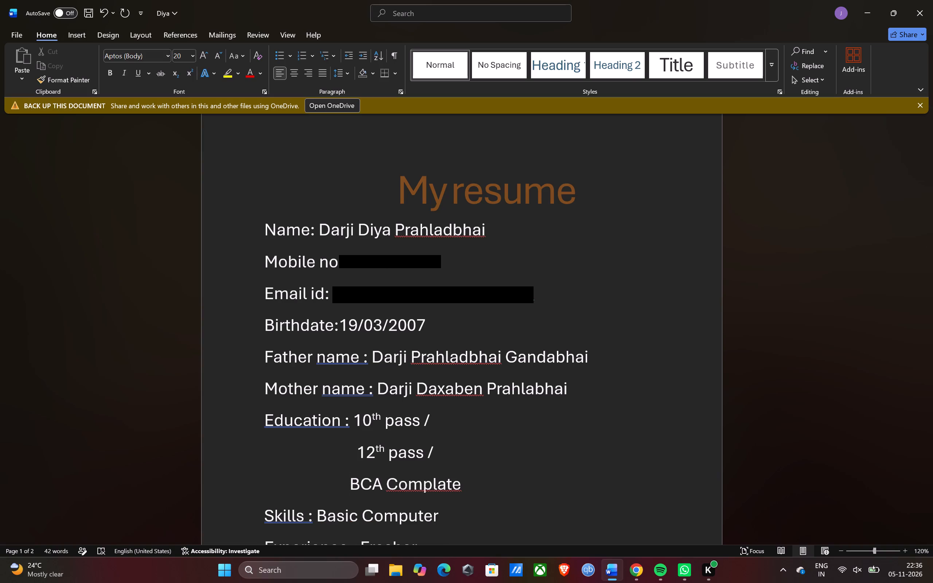
Indent "BCA Complate" with two more spaces so it lines up beneath "12th pass" in the Education entry.
key(space)
key(space)
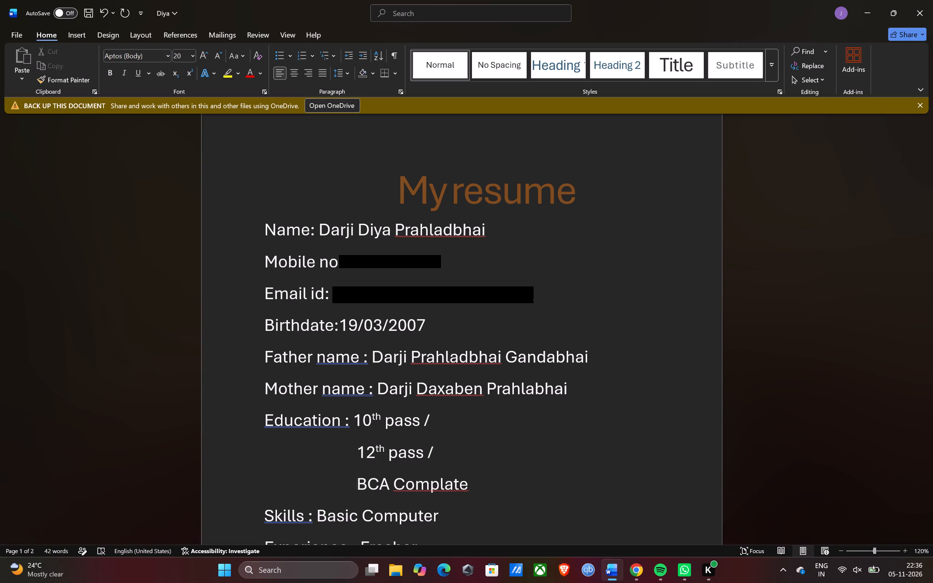
Remove the trailing slashes after "12th pass" and "10th pass" in the Education entry.
click(440, 454)
key(BackSpace)
key(BackSpace)
key(BackSpace)
click(435, 421)
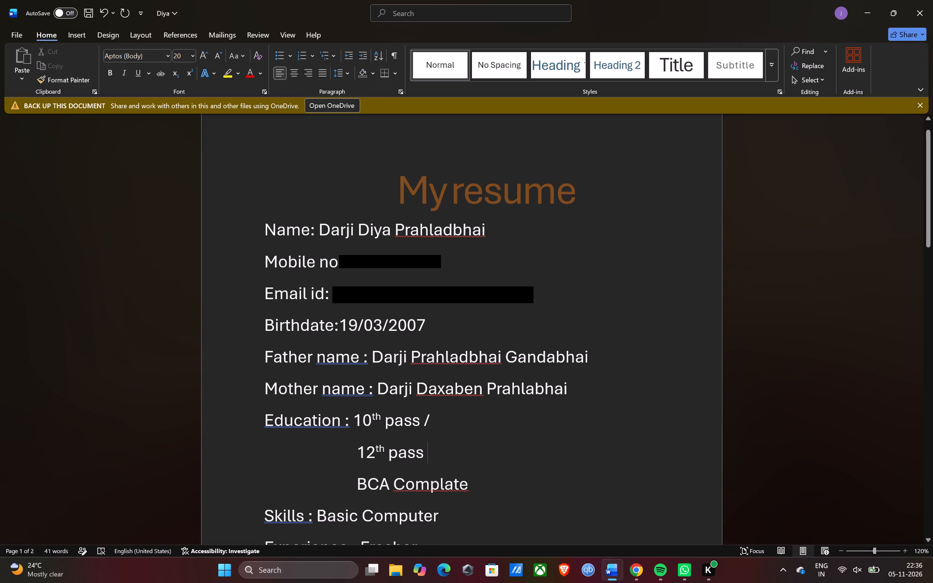
key(BackSpace)
Apply the Heading 1 style to the word "Mobile" in the mobile number line.
double_click(282, 263)
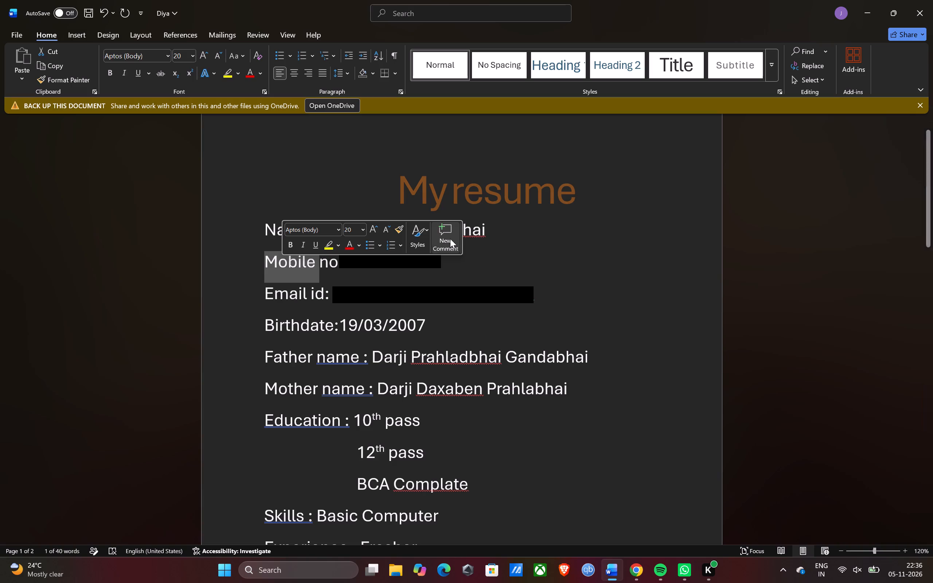
click(417, 235)
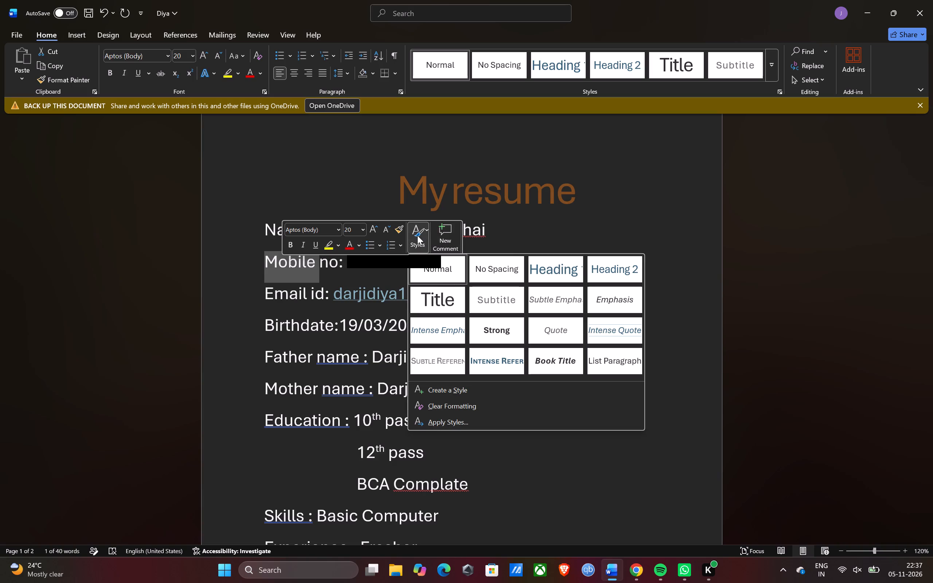
click(556, 271)
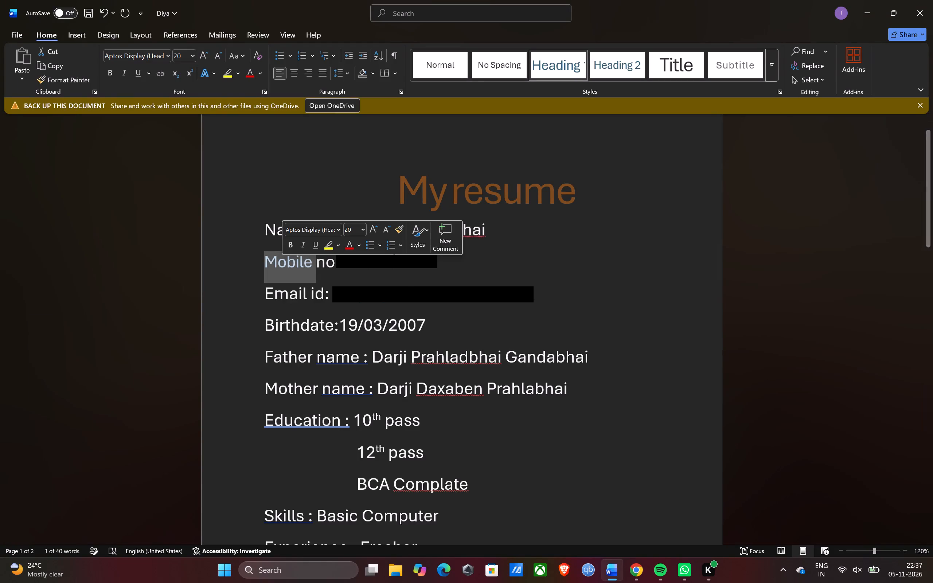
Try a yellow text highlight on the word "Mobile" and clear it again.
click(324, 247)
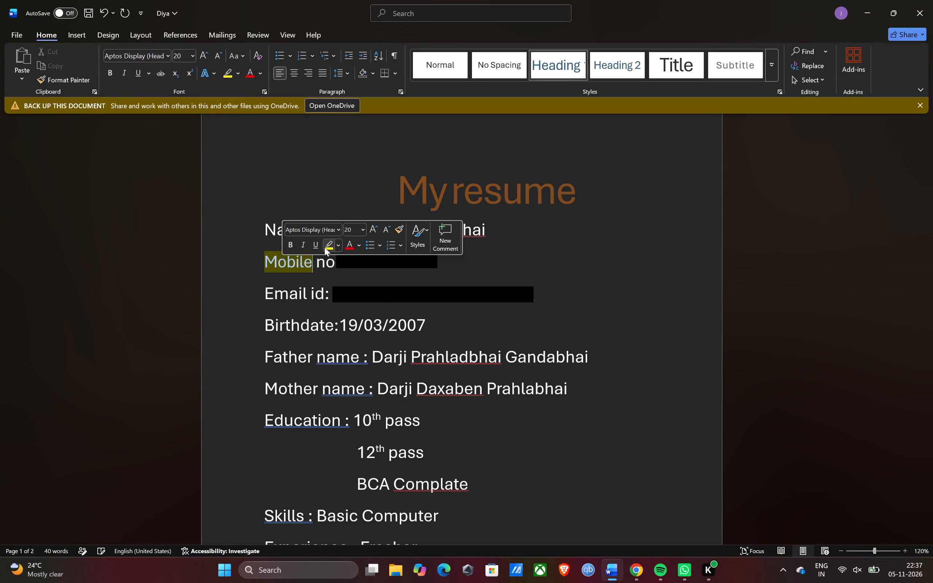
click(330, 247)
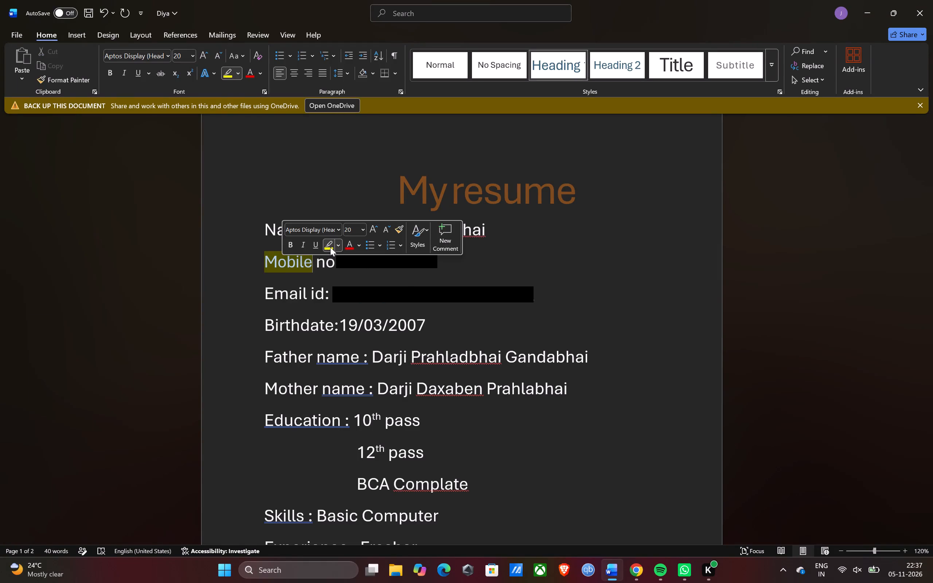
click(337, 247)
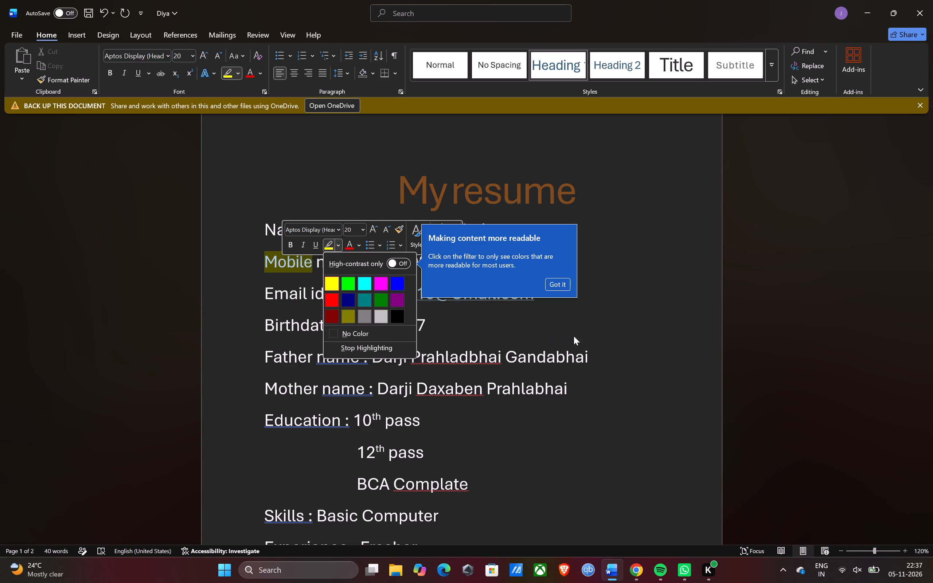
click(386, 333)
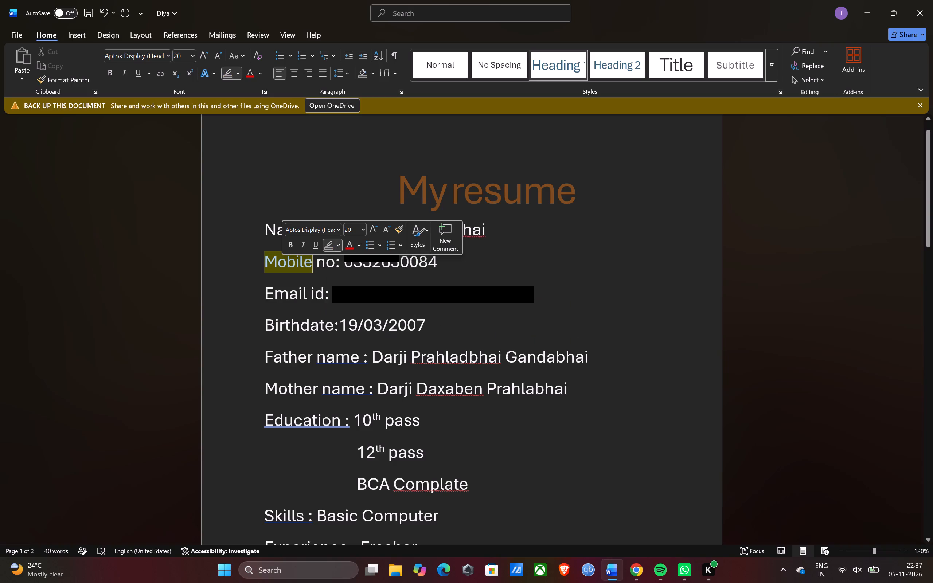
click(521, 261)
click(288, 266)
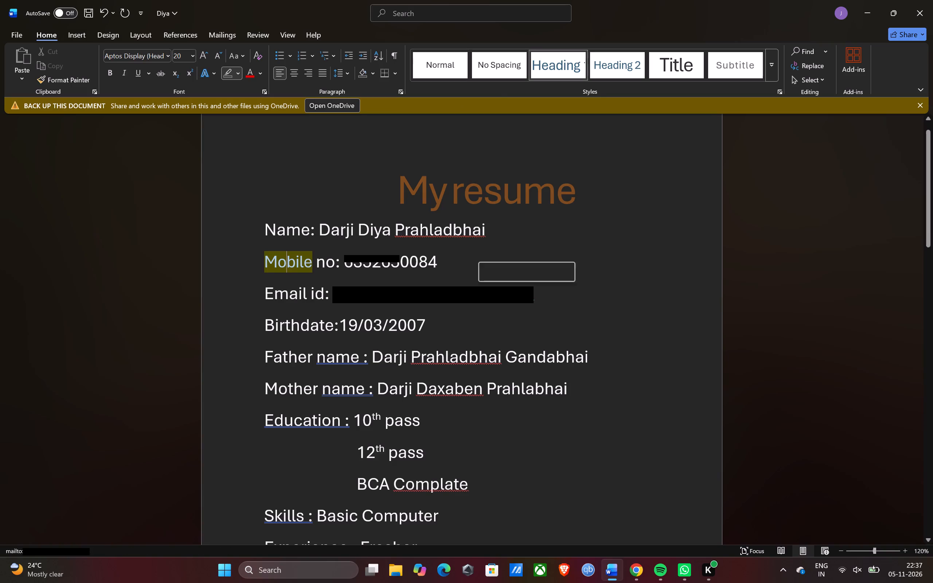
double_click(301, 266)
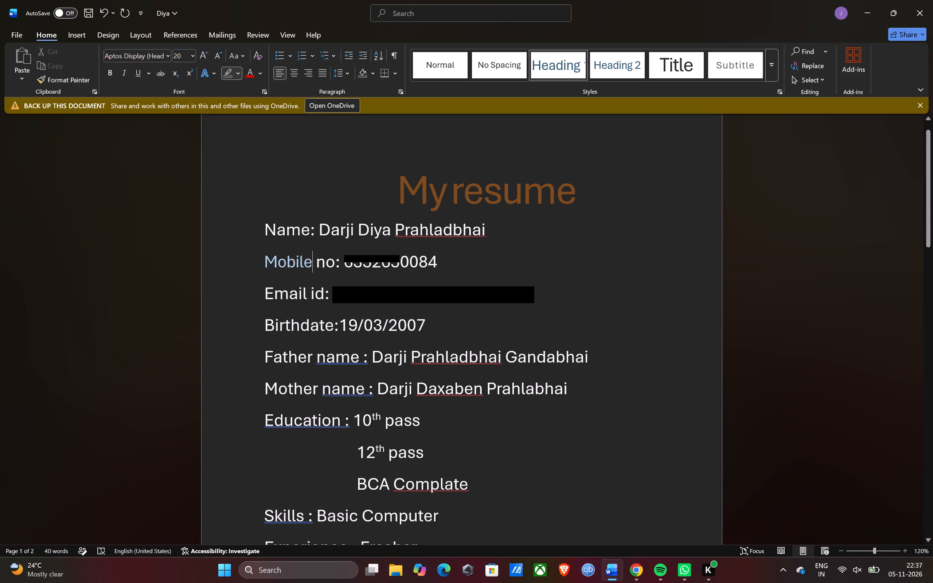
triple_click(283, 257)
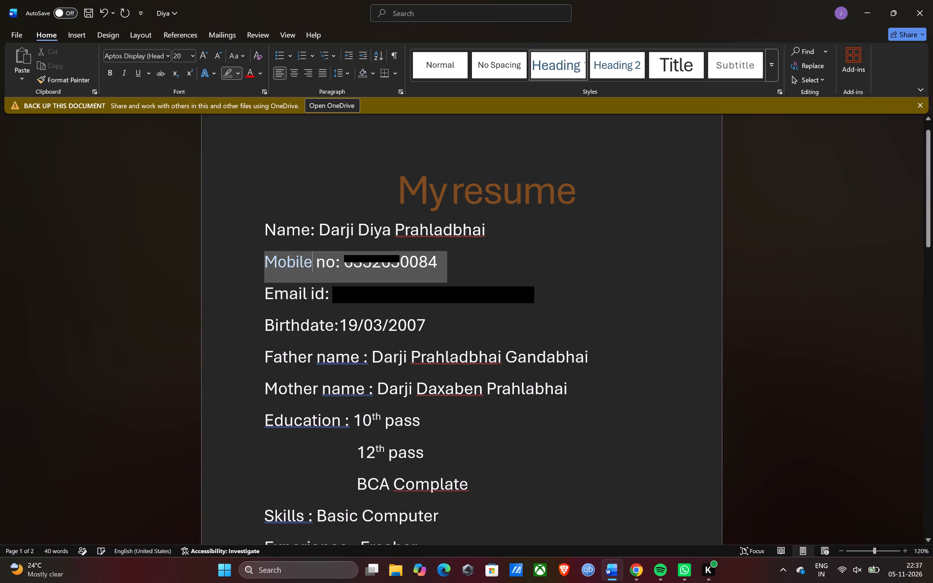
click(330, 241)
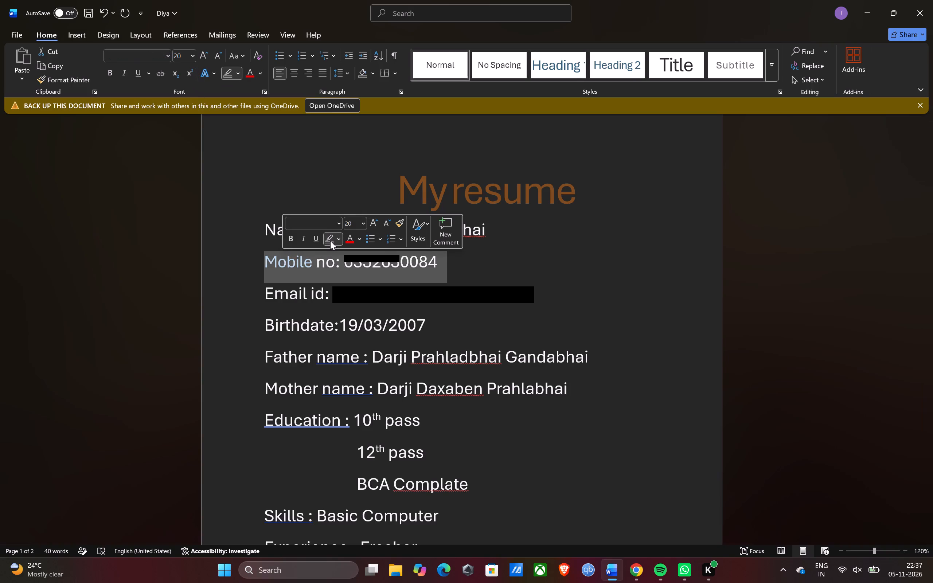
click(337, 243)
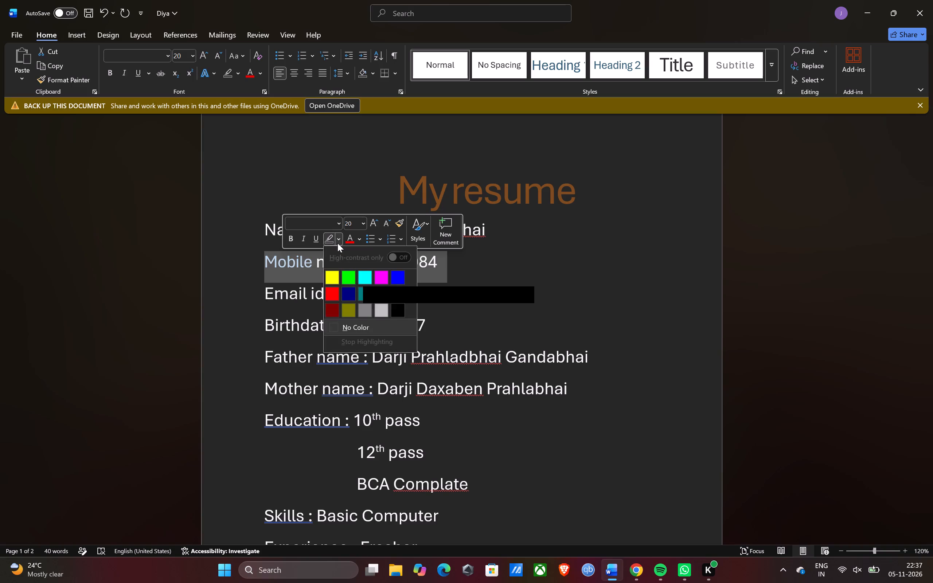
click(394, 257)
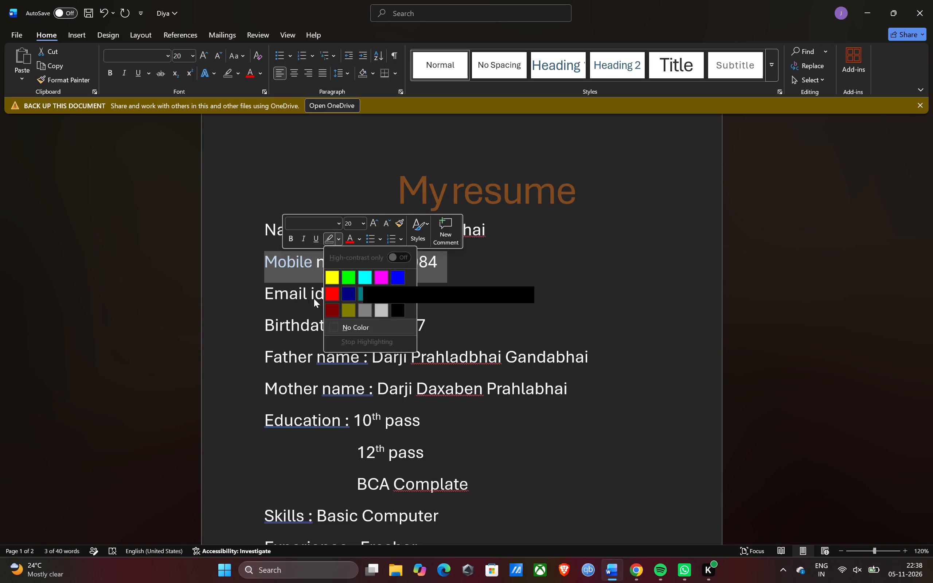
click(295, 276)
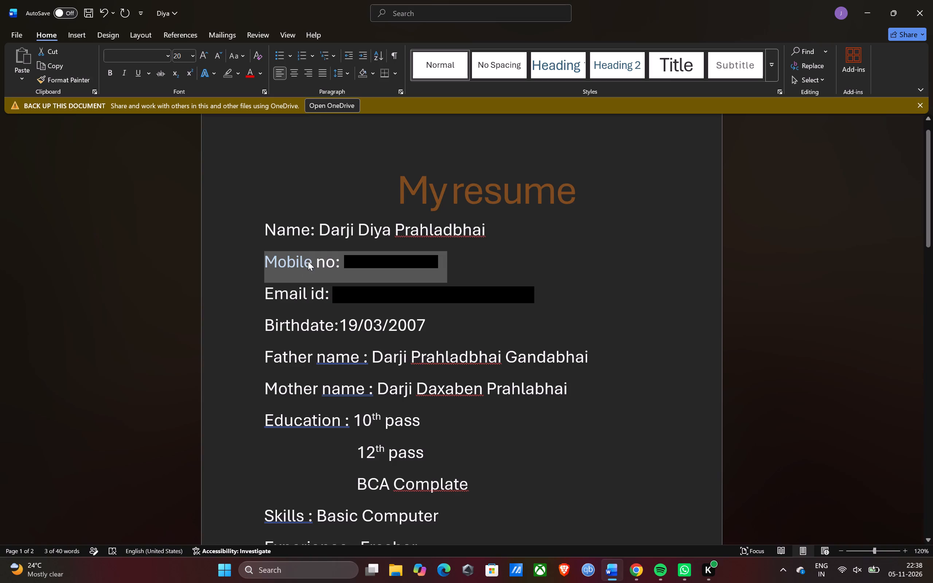
Enlarge the word "Mobile" in the mobile number line to font size 24.
double_click(280, 263)
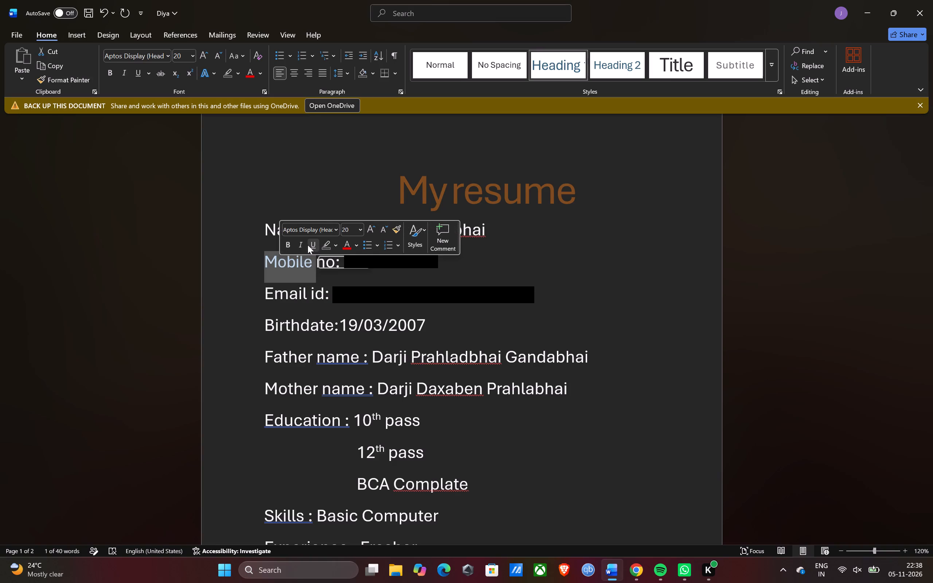
click(308, 245)
click(308, 245)
click(395, 228)
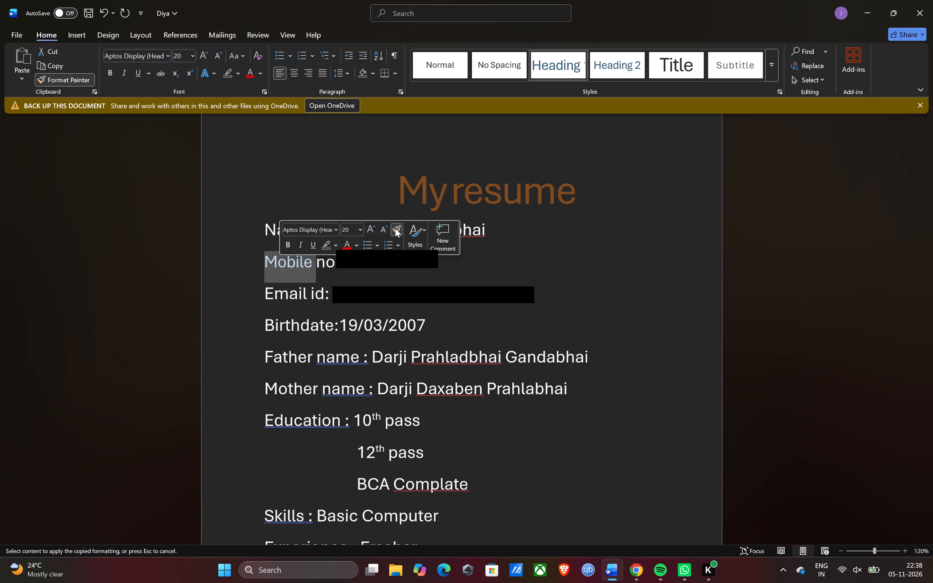
double_click(396, 229)
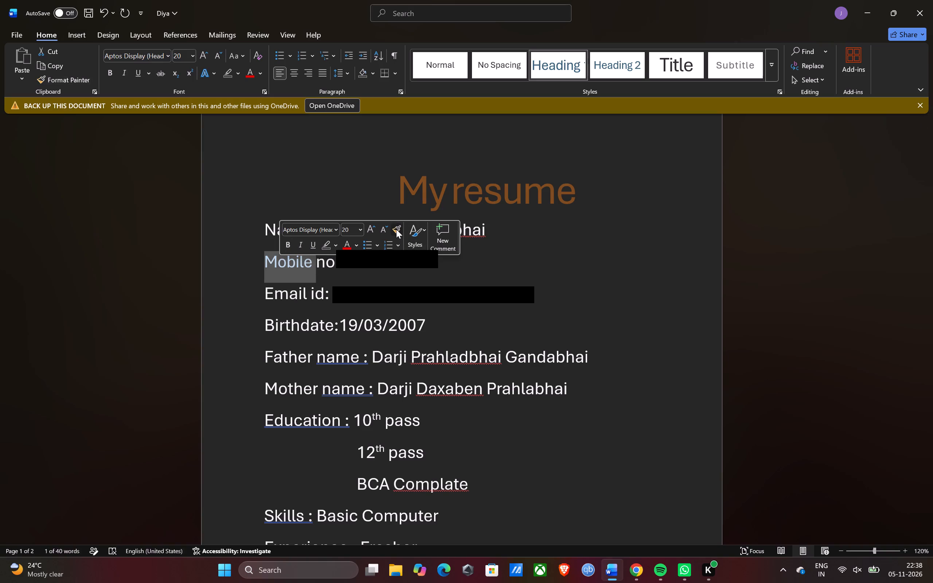
click(396, 229)
click(380, 227)
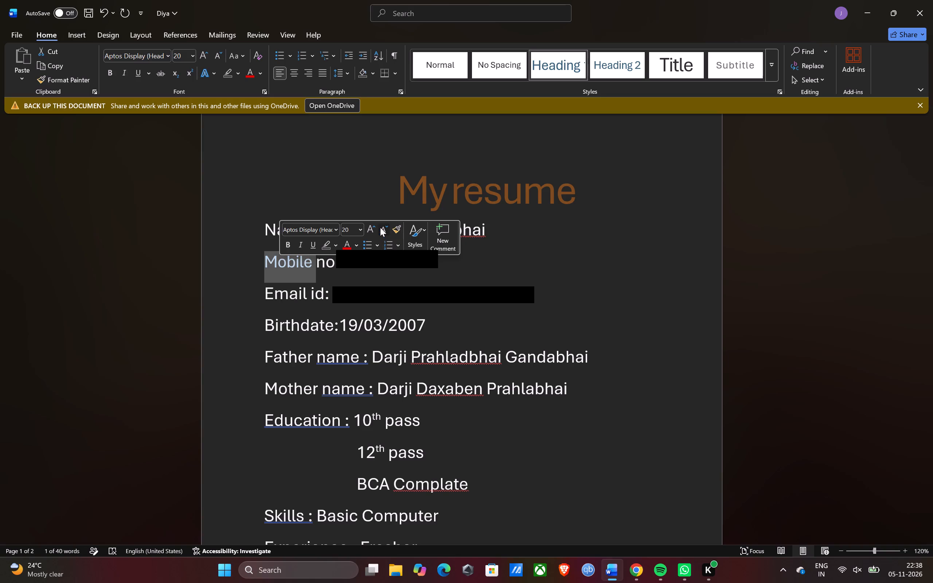
click(380, 227)
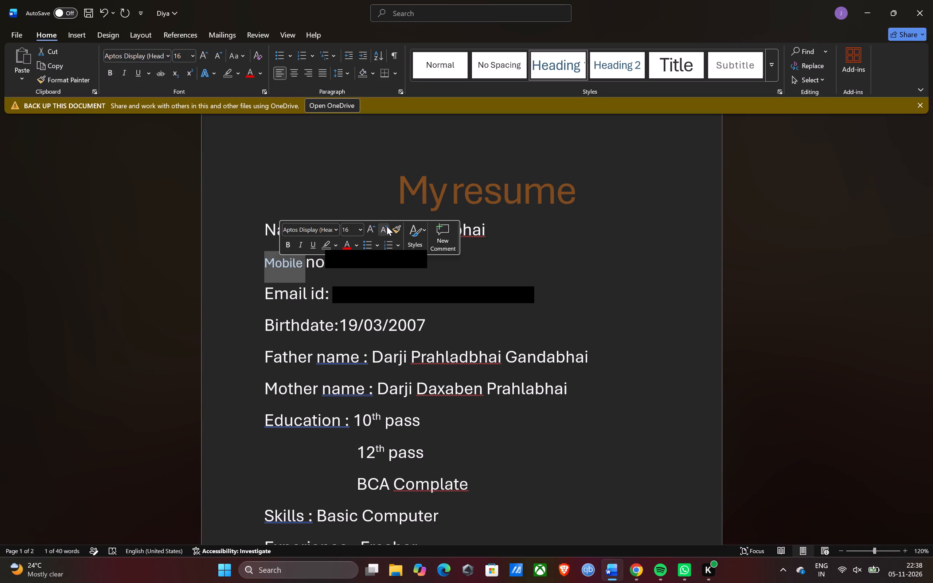
click(387, 226)
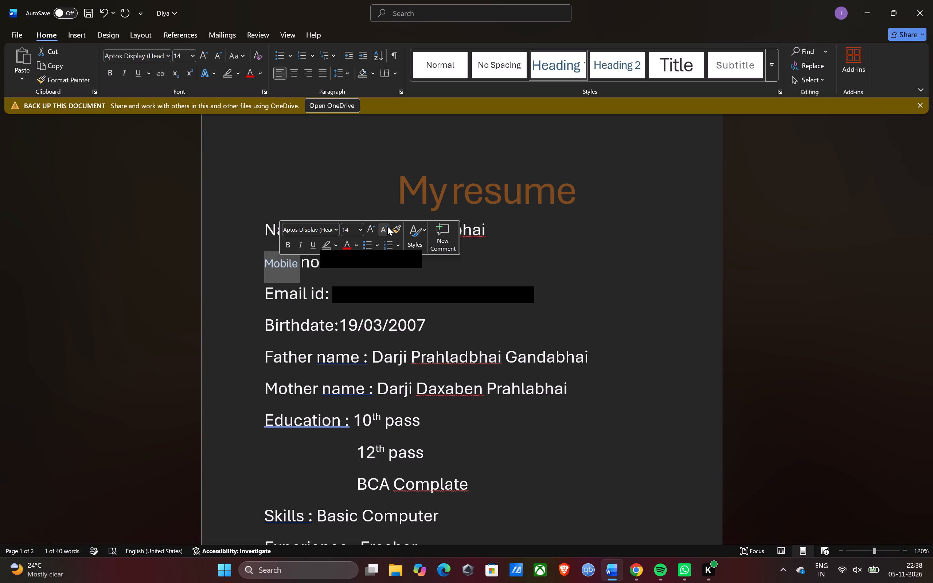
triple_click(372, 228)
double_click(372, 228)
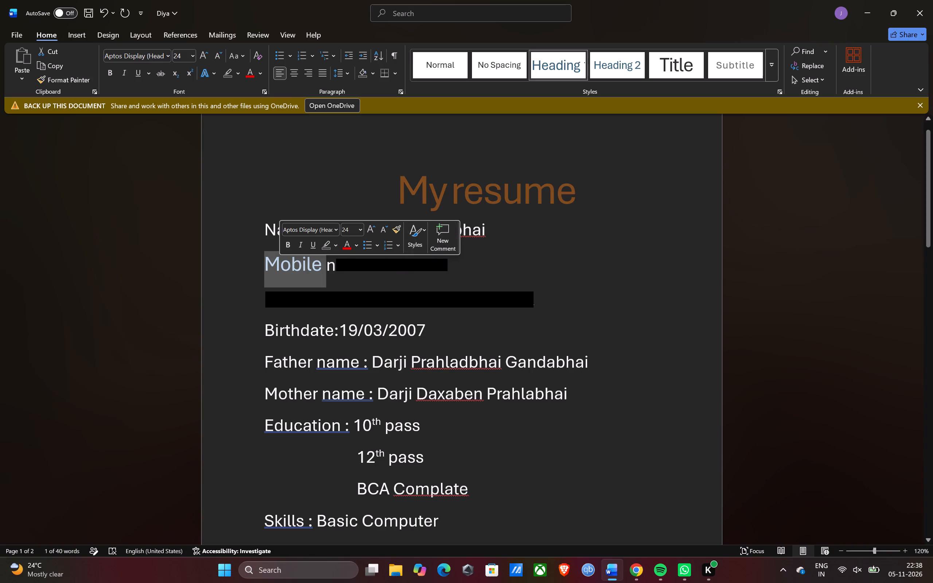
Attach a new comment to the word "Mobile".
click(444, 244)
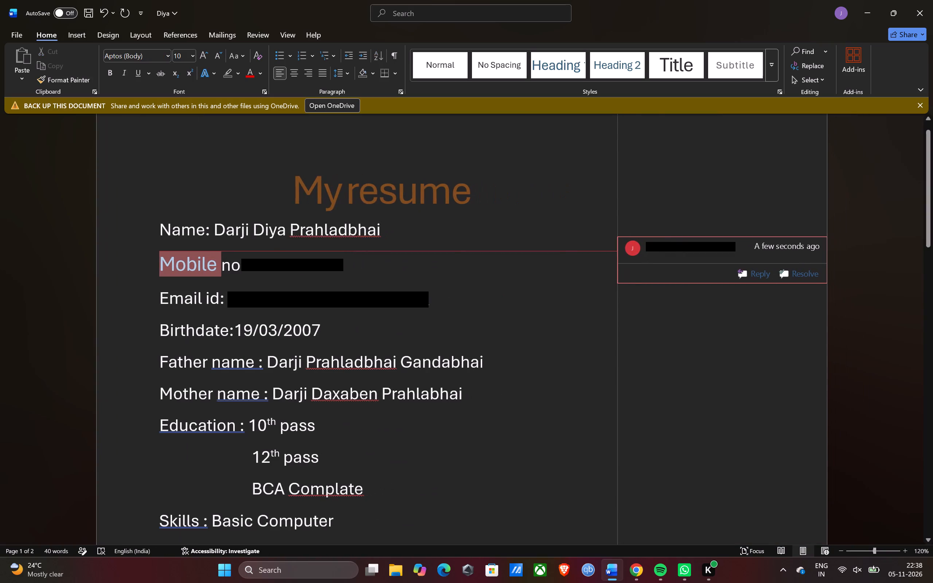
Add seven spaces at the end of the mobile number line.
click(425, 274)
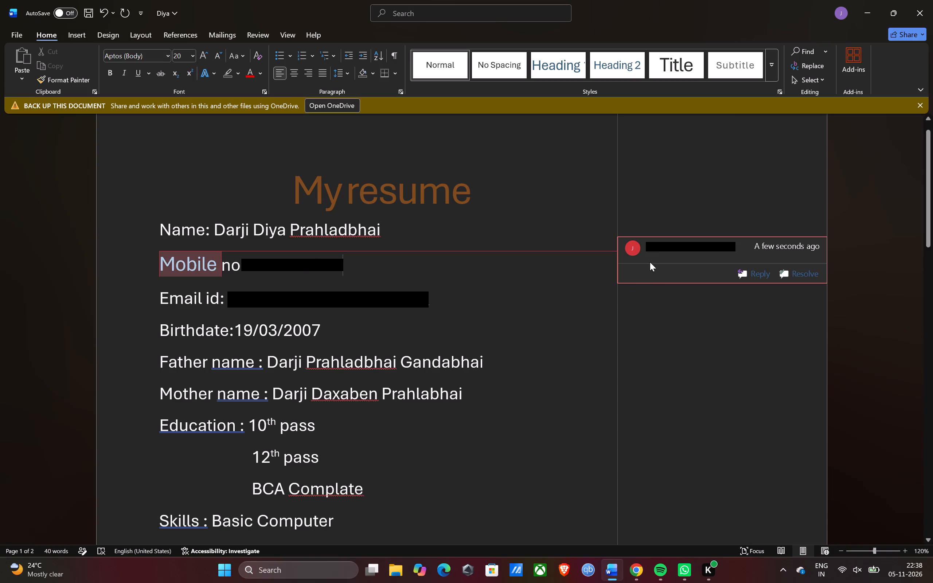
click(722, 329)
double_click(580, 264)
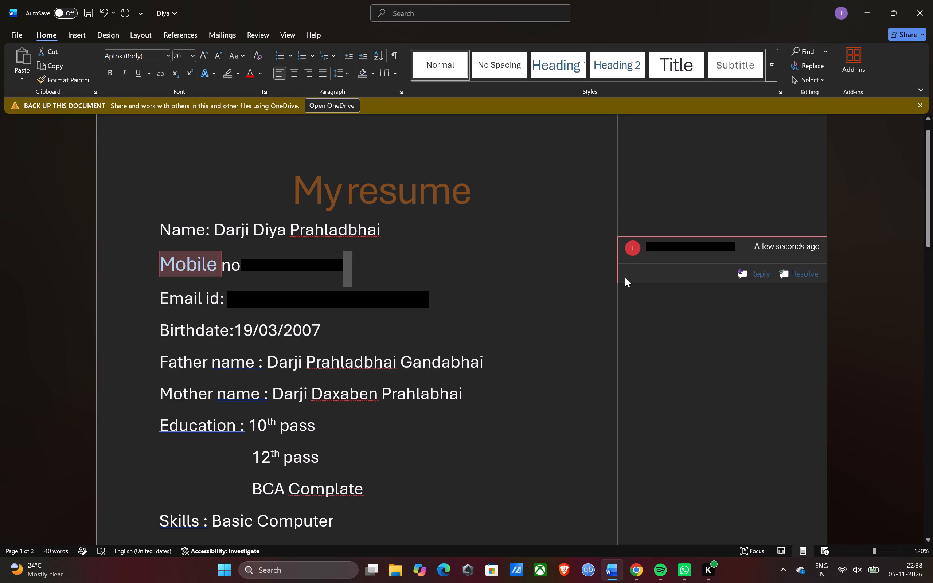
key(space)
key(space)
key(space)
key(space)
key(space)
key(space)
key(space)
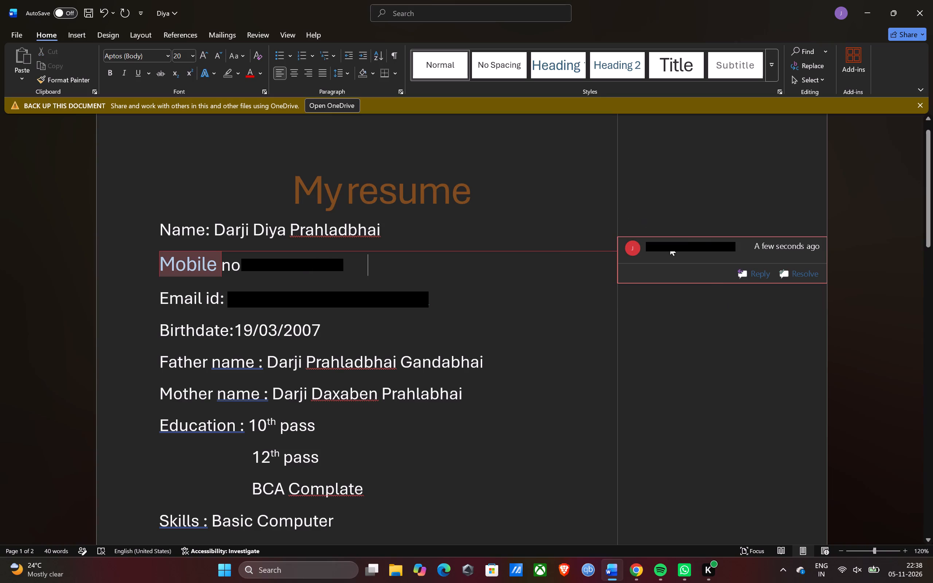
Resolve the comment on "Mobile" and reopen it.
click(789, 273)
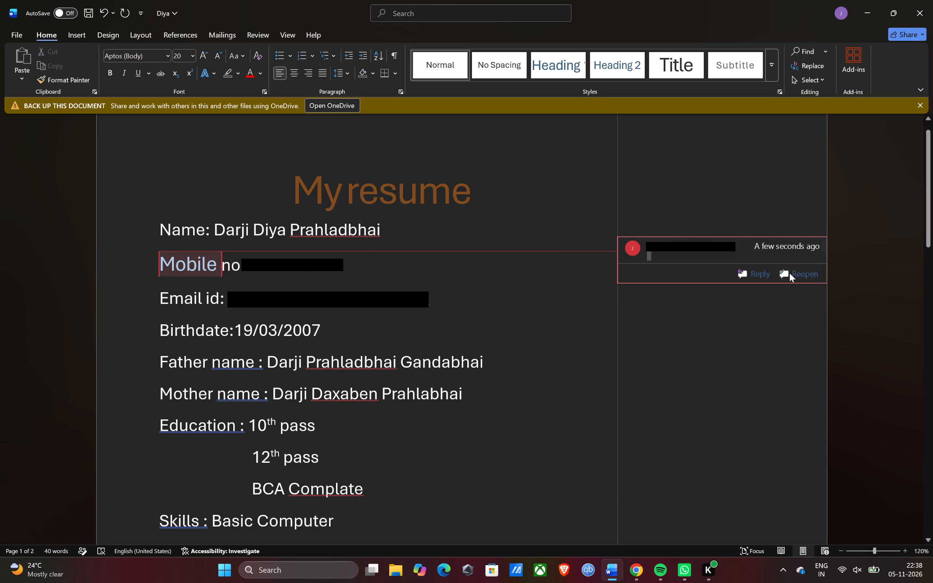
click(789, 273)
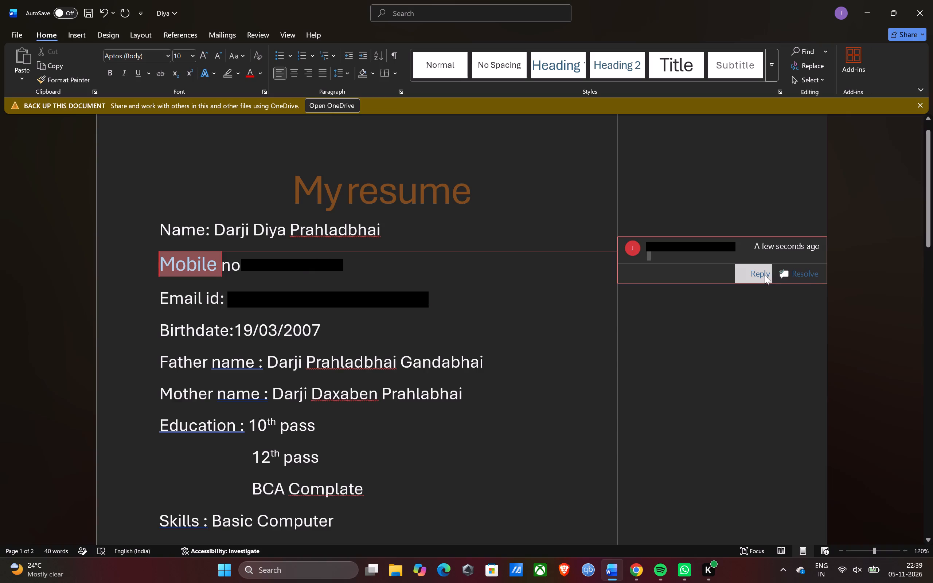
Add a reply to the comment on the word "Mobile".
click(763, 274)
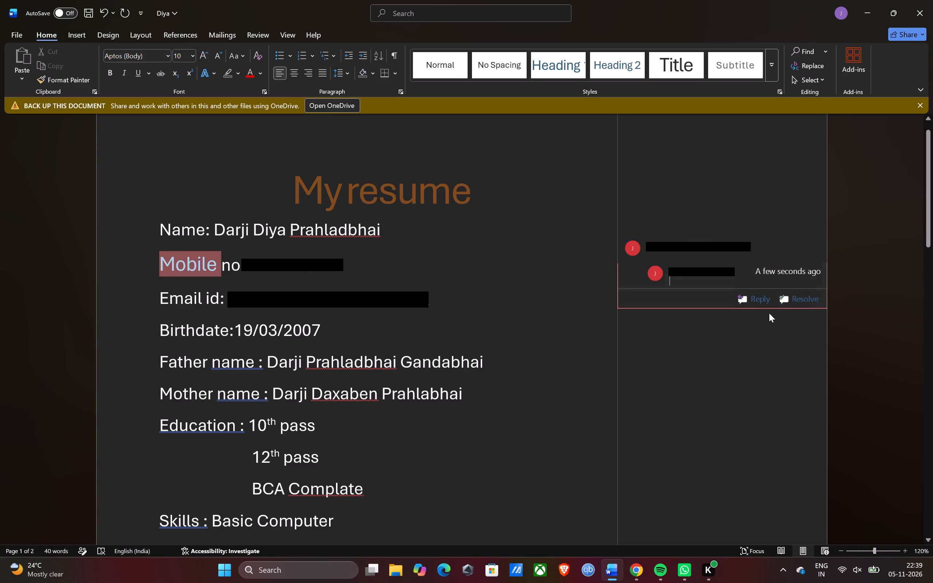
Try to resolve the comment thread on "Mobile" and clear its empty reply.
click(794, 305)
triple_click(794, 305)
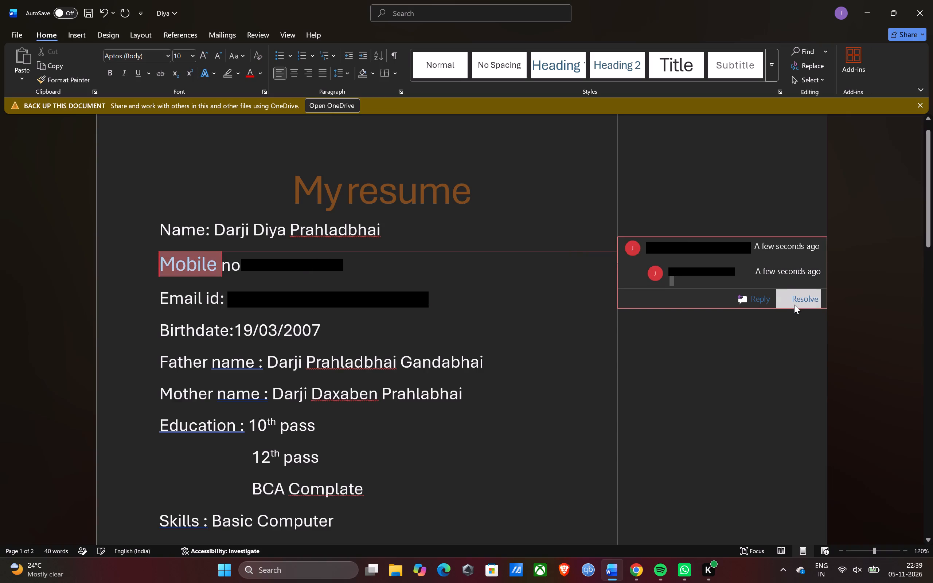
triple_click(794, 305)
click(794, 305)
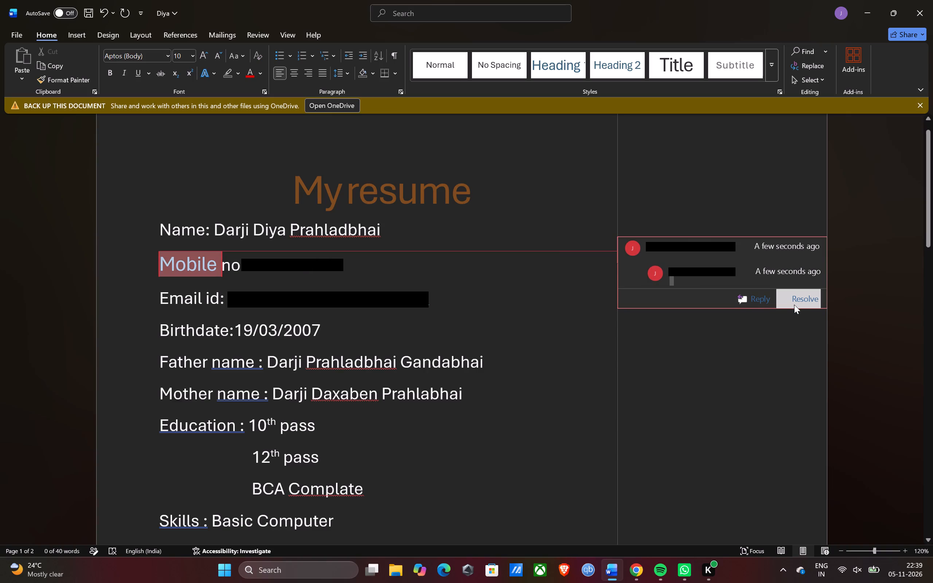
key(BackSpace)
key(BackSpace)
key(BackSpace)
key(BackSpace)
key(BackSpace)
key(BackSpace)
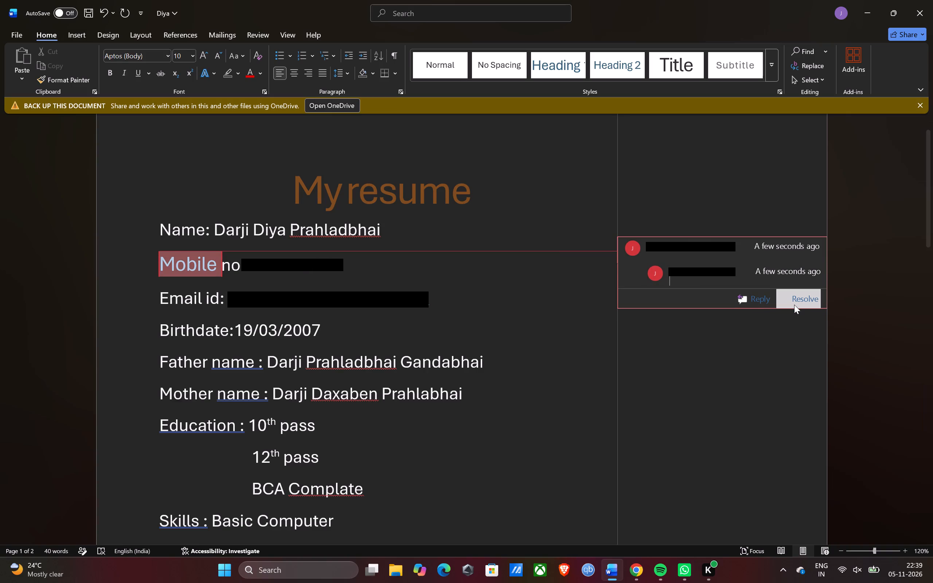
Delete the last two letters of the "My resume" title so that it reads "My resu".
double_click(911, 164)
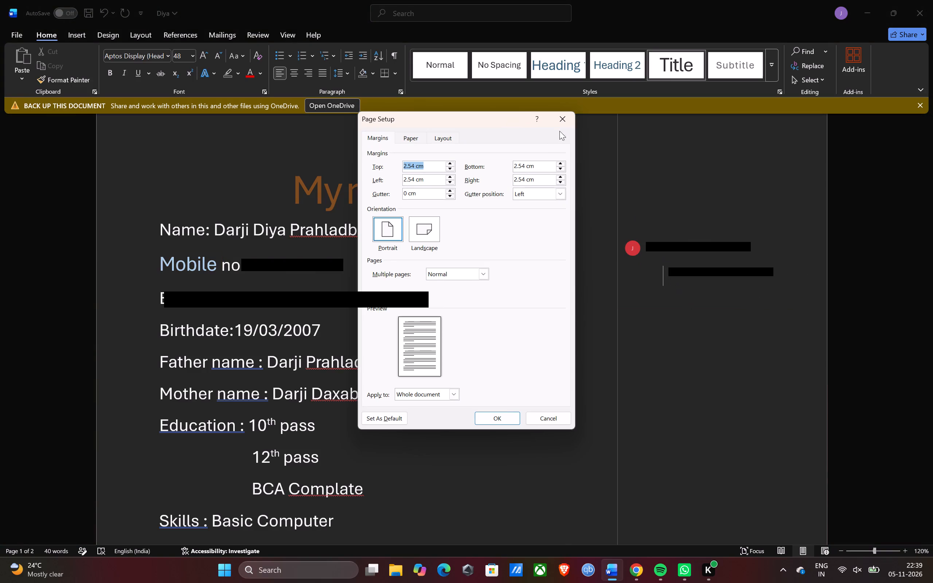
click(565, 116)
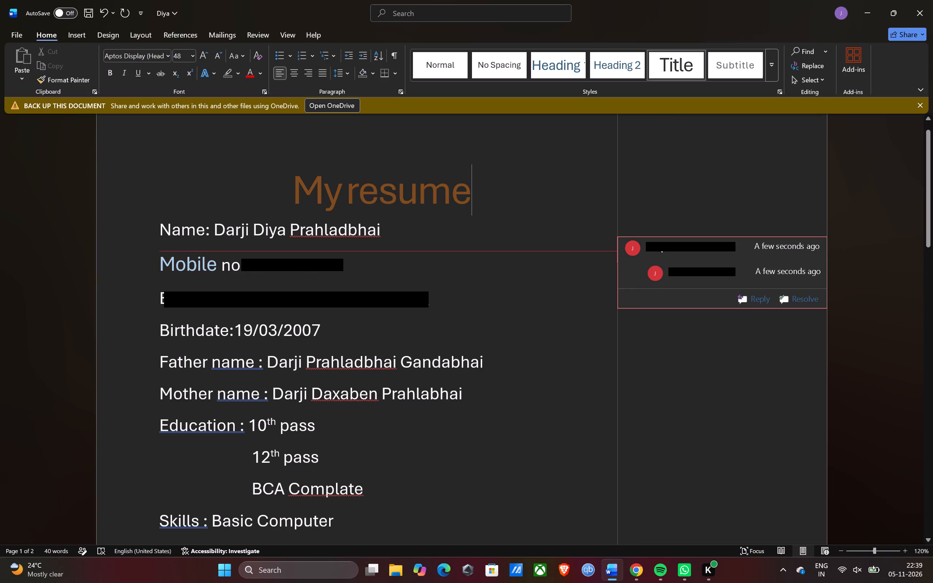
key(BackSpace)
key(BackSpace)
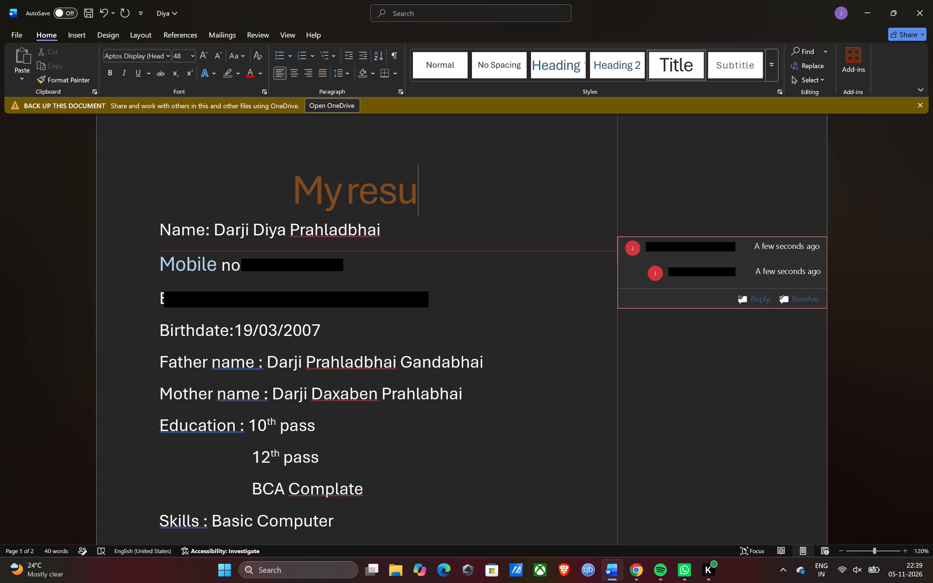
key(m)
key(e)
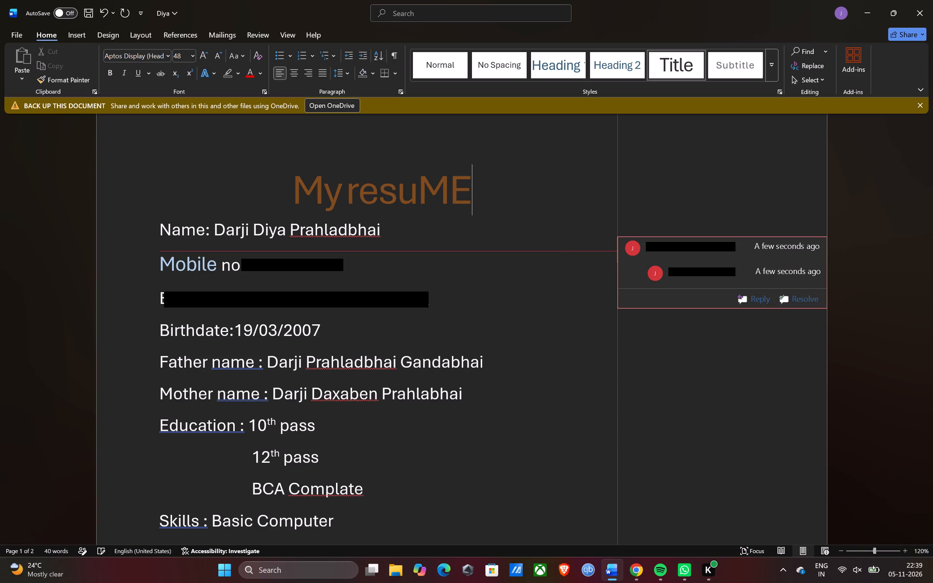
key(BackSpace)
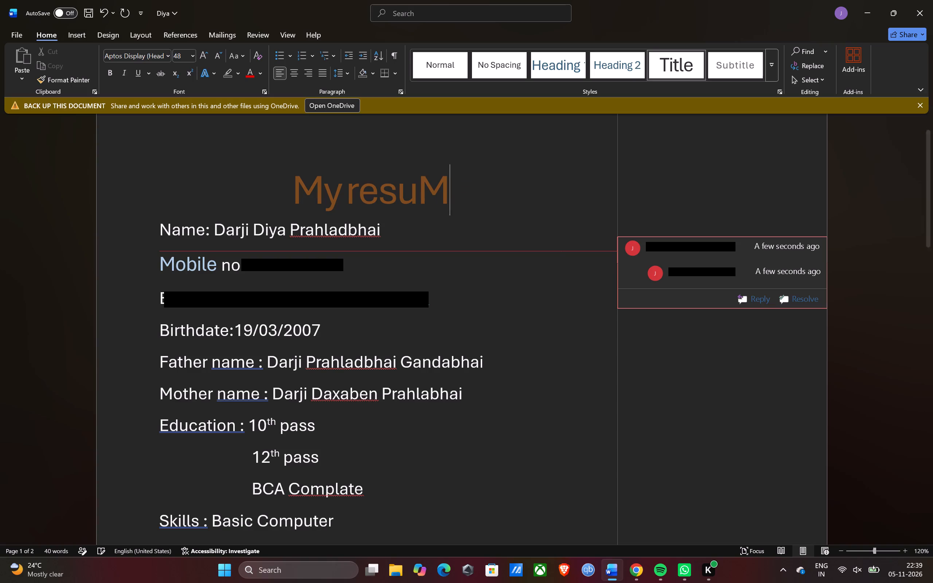
key(BackSpace)
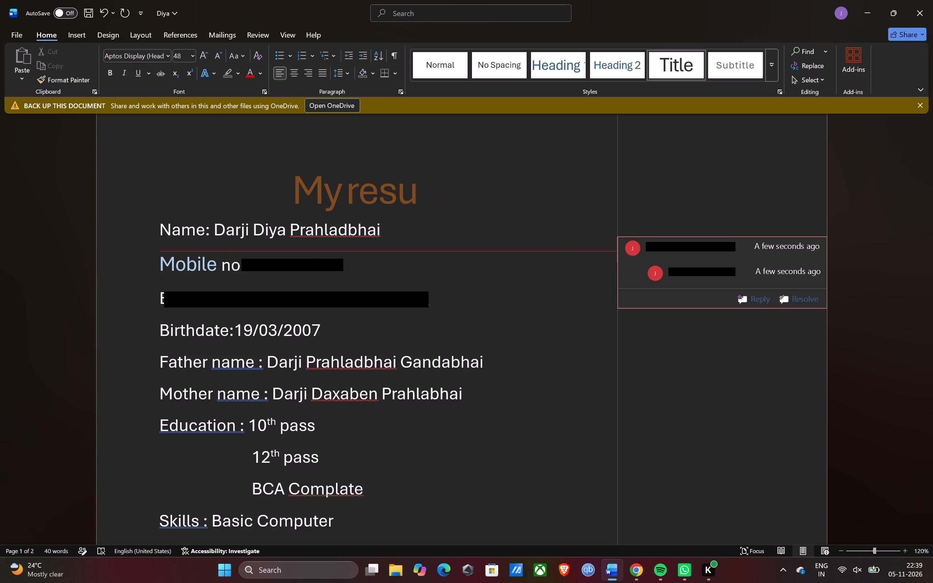
Recolour the word "Mobile" with the darkest shade of the dark teal theme colour.
scroll(844, 243, down, 2)
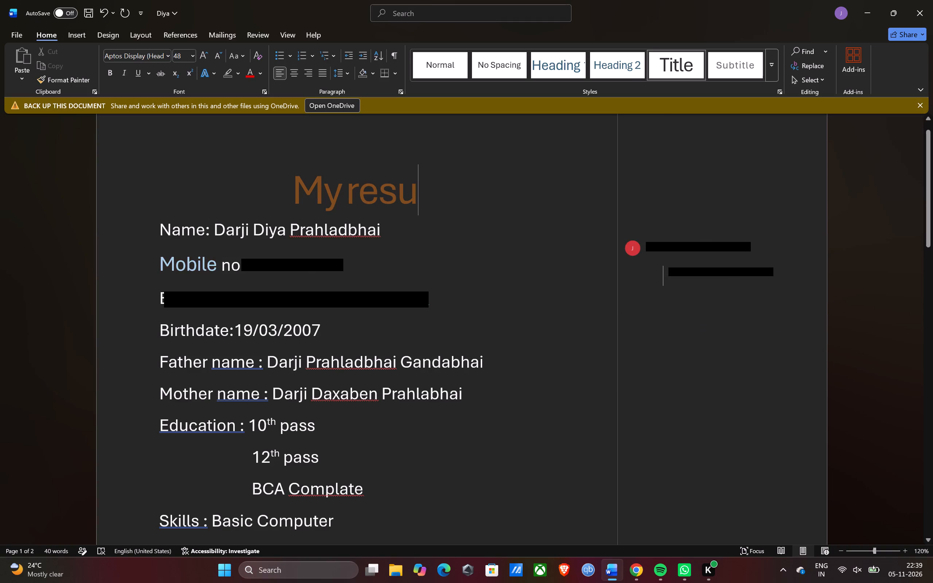
click(603, 304)
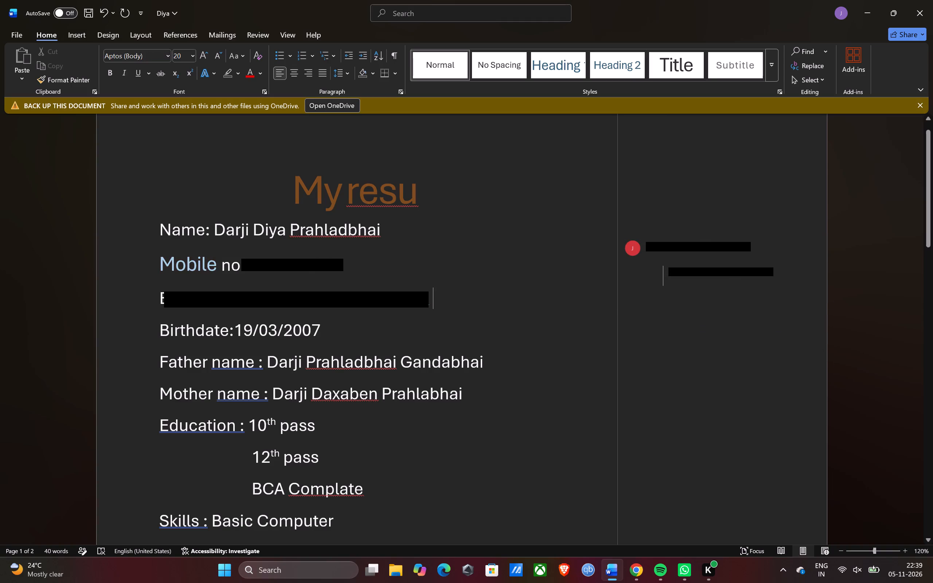
click(401, 268)
double_click(206, 267)
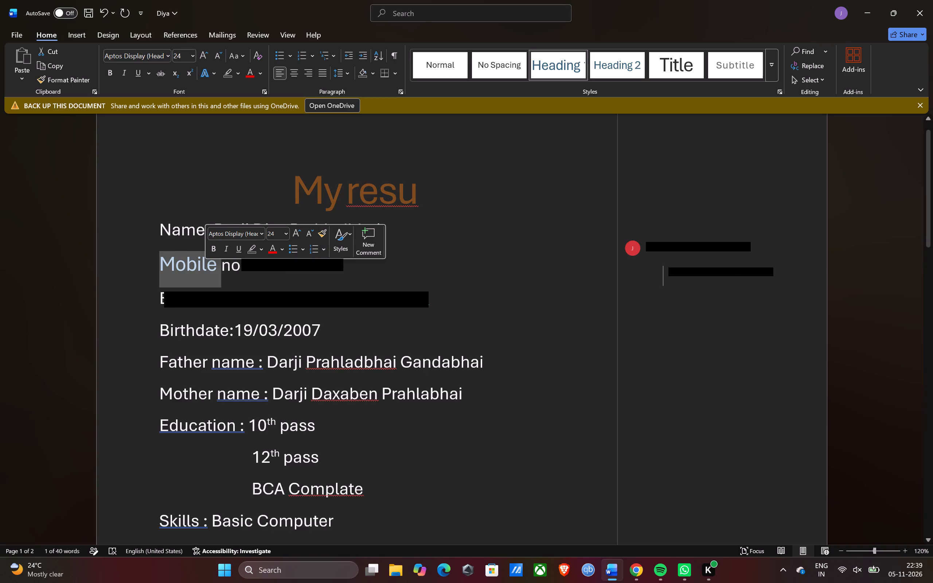
click(281, 247)
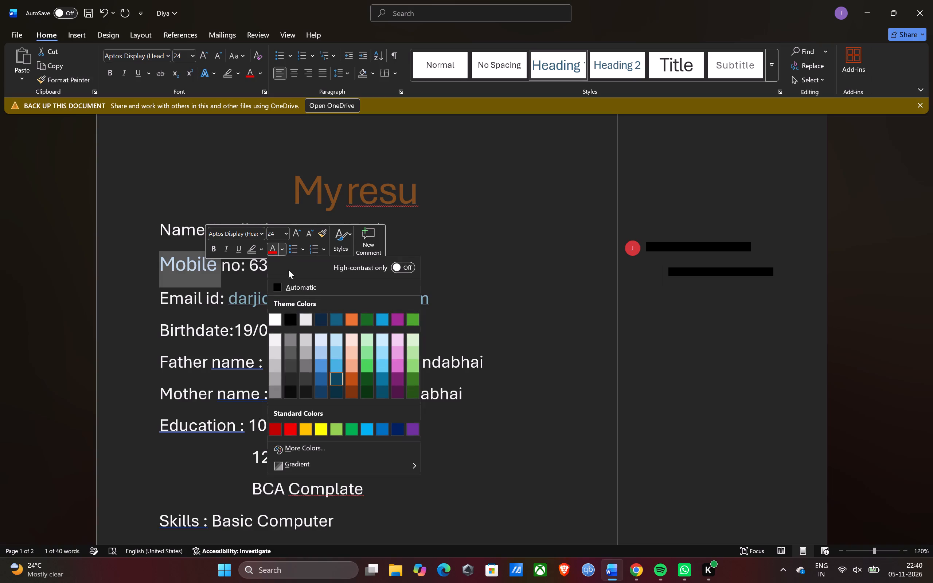
click(307, 319)
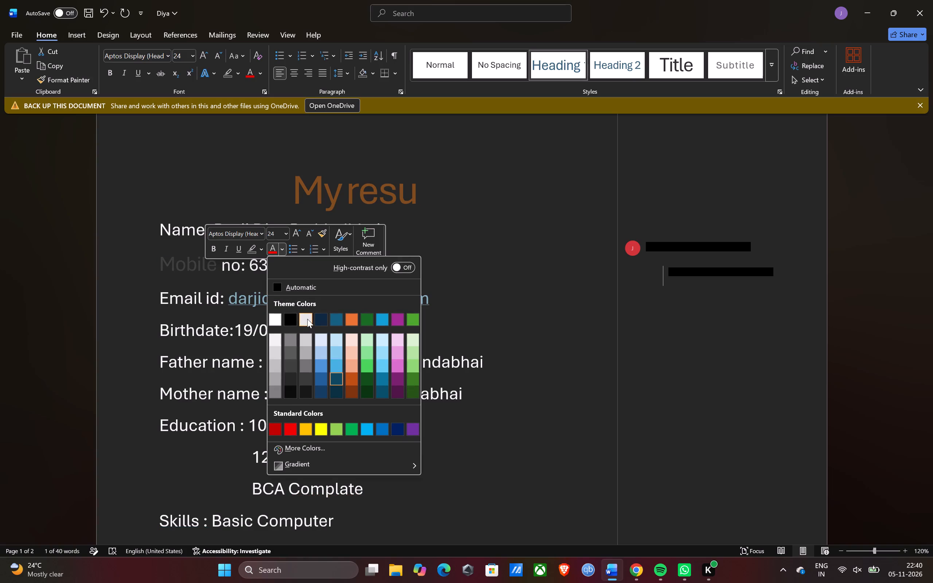
click(282, 247)
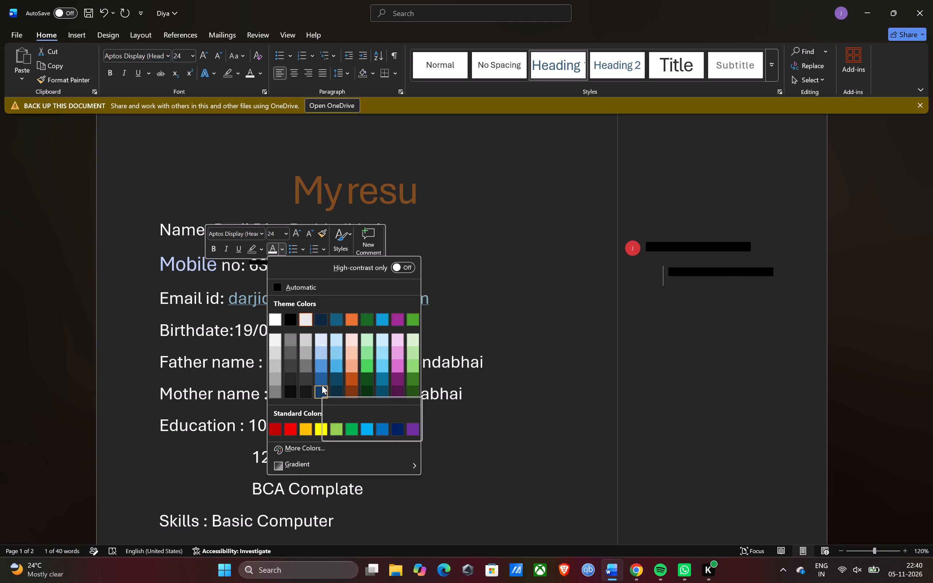
click(334, 387)
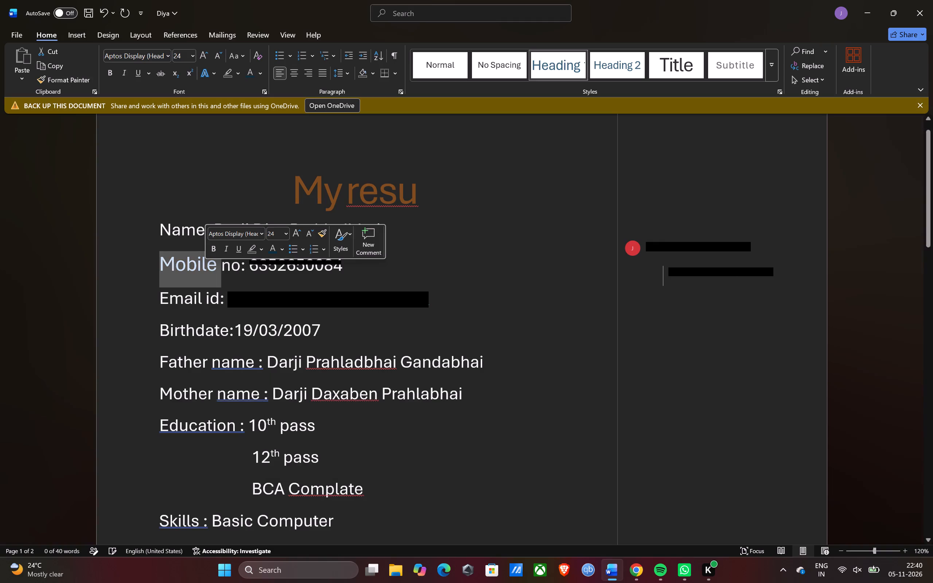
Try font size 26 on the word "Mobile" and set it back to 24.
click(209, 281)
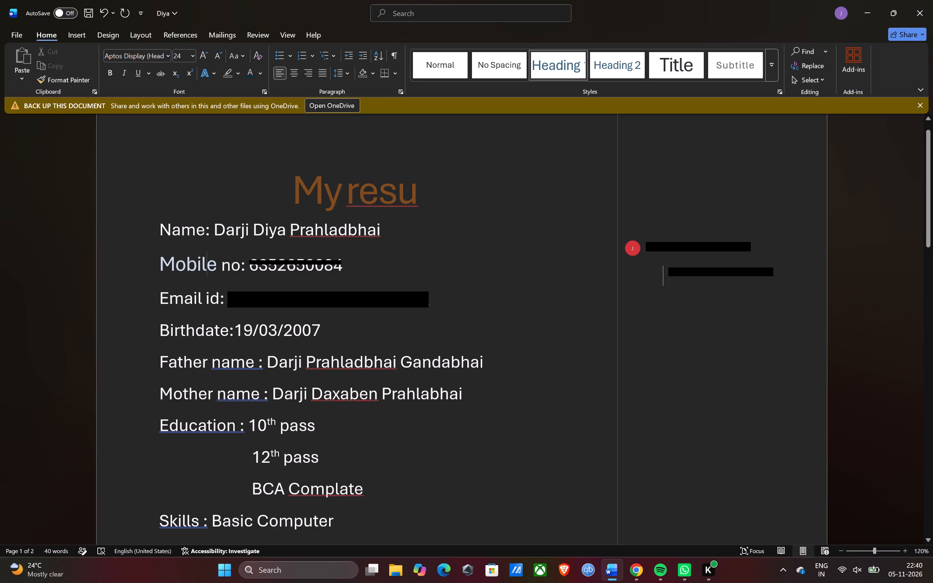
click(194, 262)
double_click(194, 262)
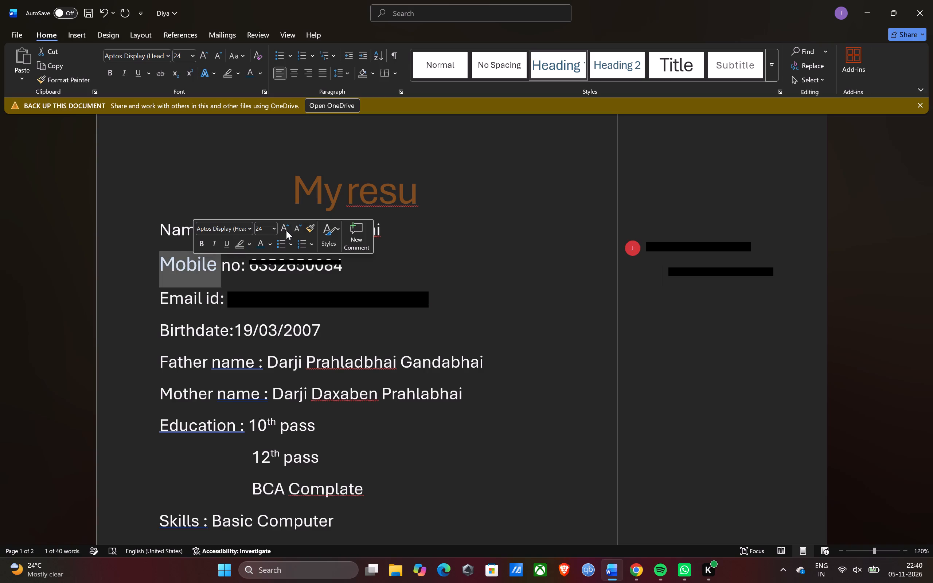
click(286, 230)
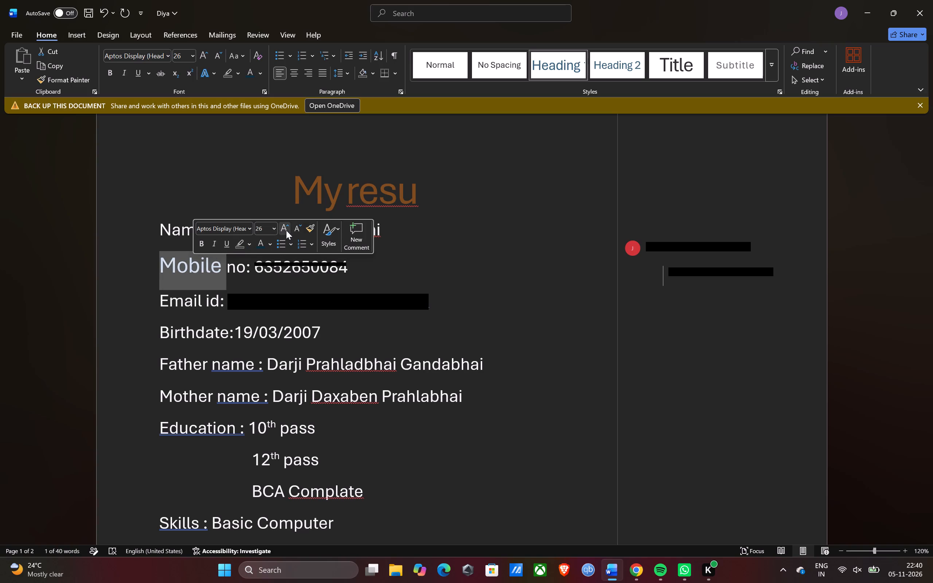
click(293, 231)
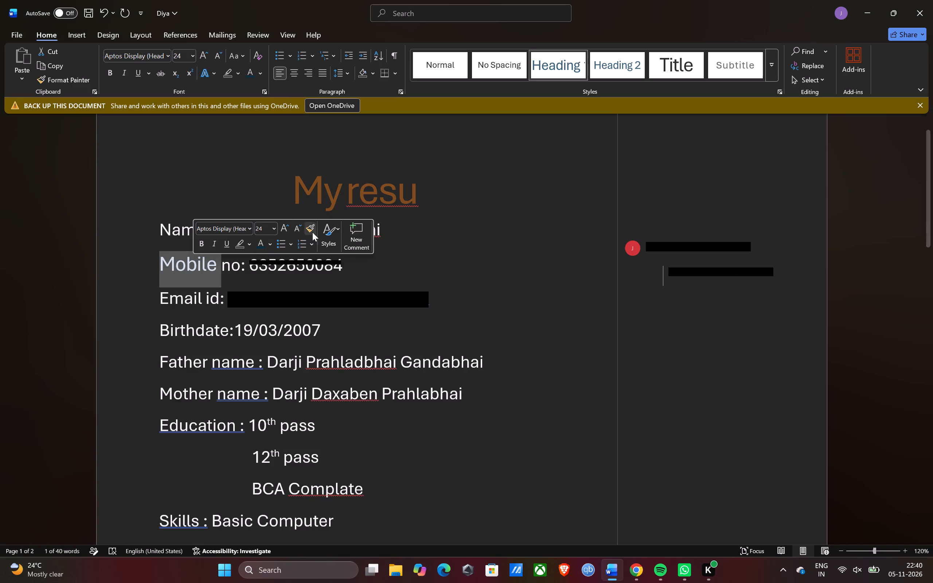
Apply the Heading 1 style to the entire mobile number line.
click(334, 236)
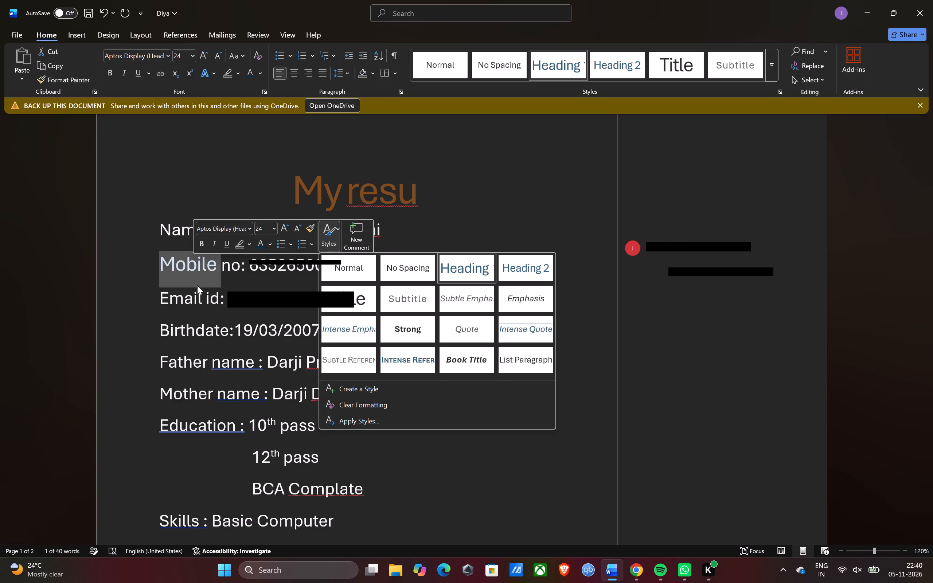
double_click(229, 269)
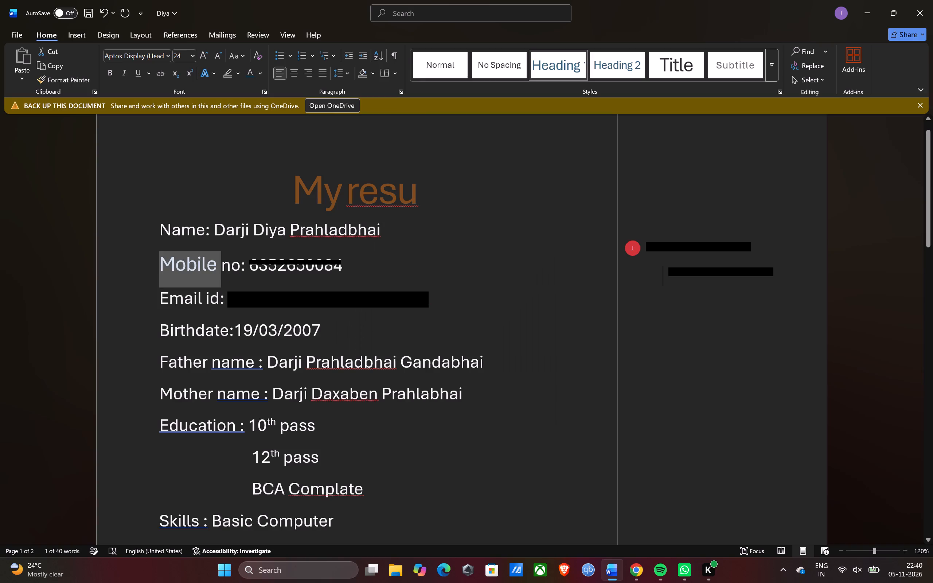
double_click(229, 269)
click(229, 269)
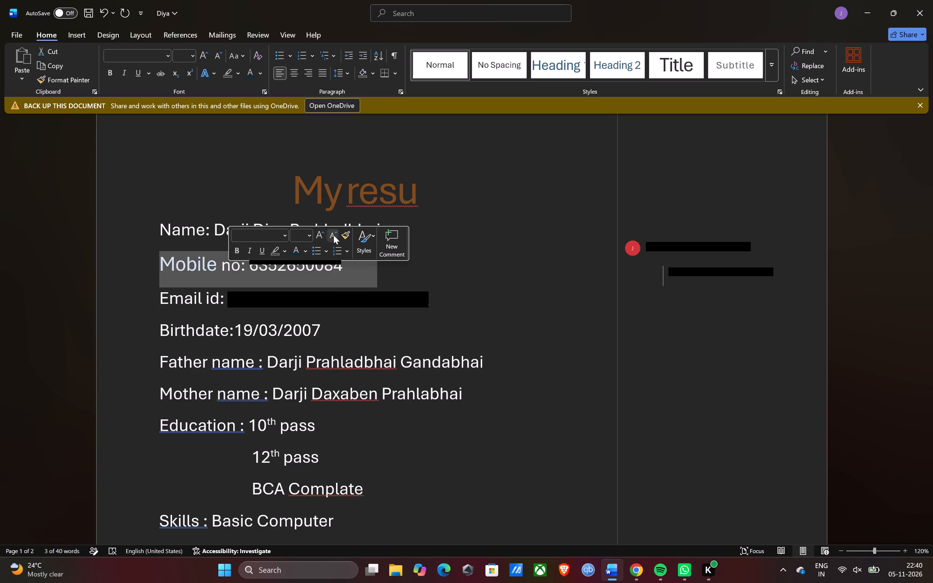
click(364, 241)
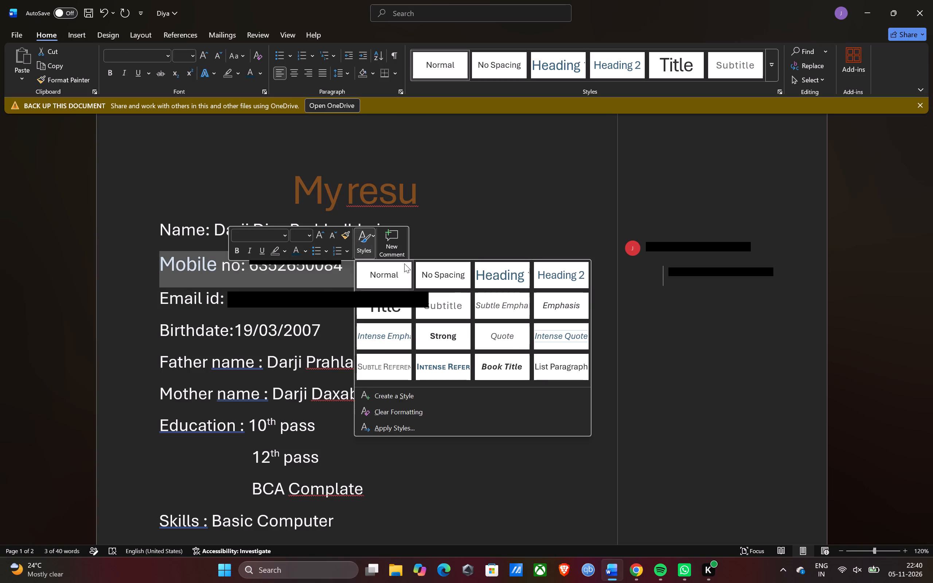
click(499, 274)
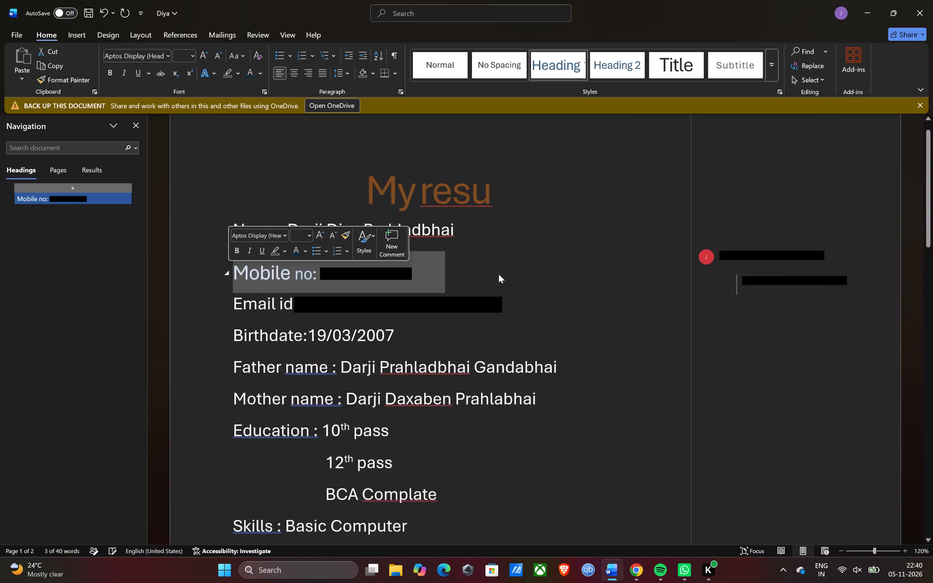
Apply the Heading 1 style to the entire "Email id" line.
click(424, 313)
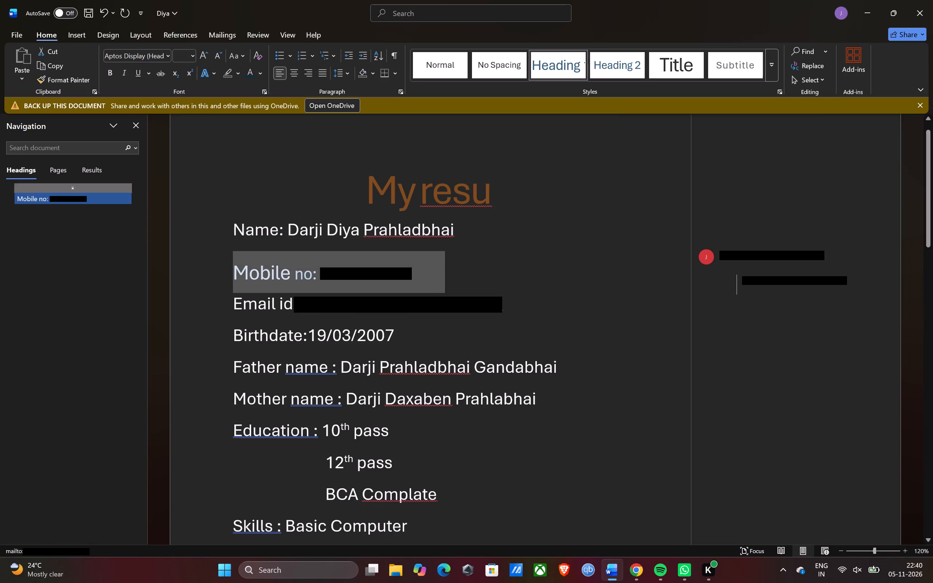
double_click(265, 308)
triple_click(290, 308)
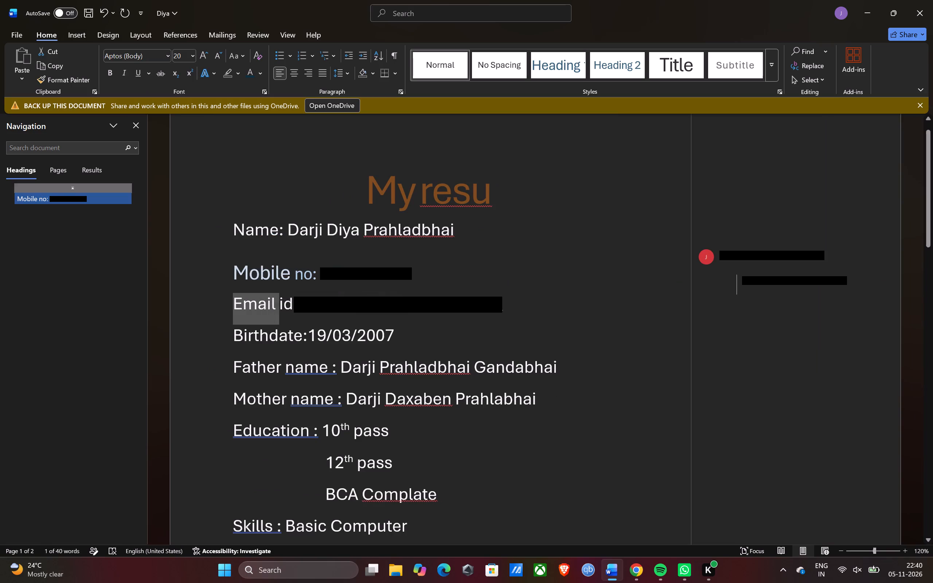
triple_click(290, 308)
click(290, 308)
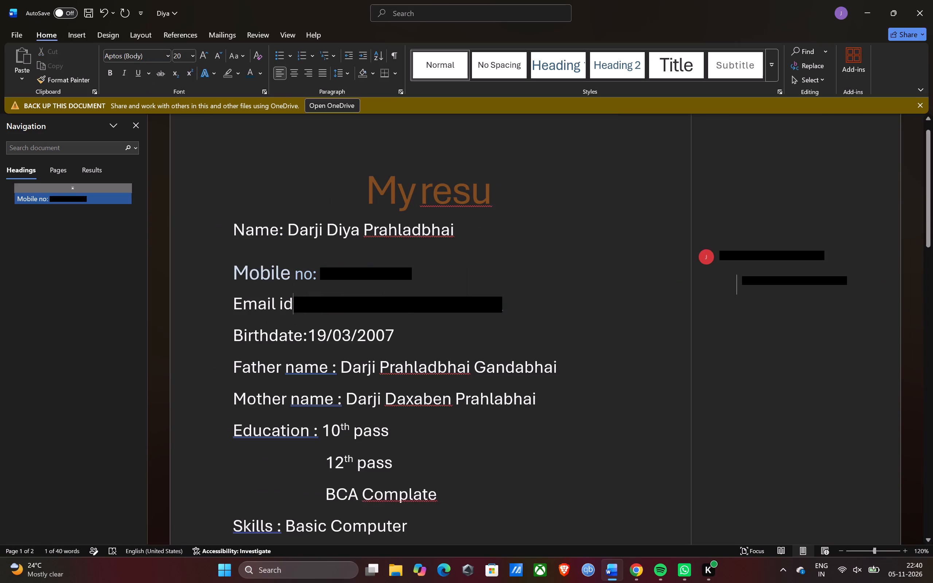
double_click(290, 308)
double_click(290, 308)
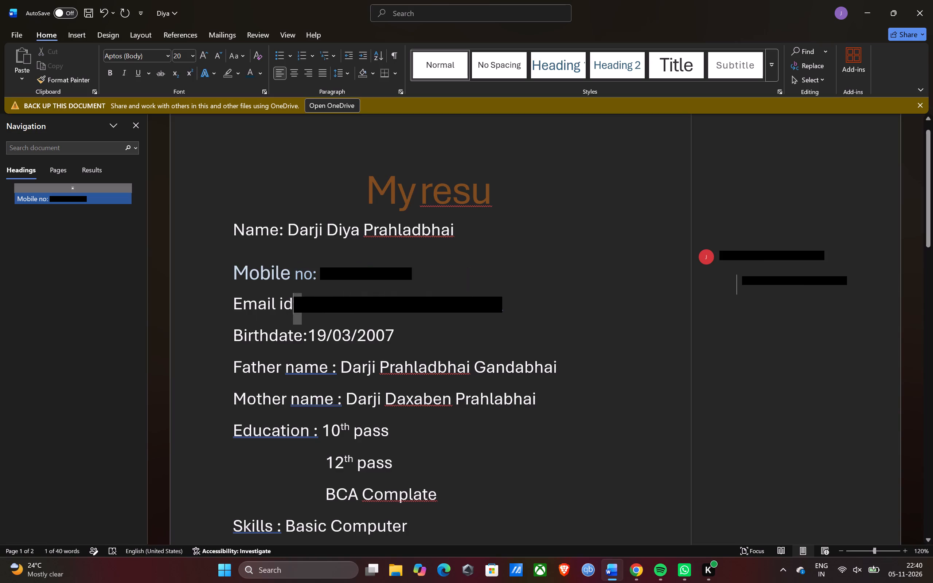
triple_click(290, 308)
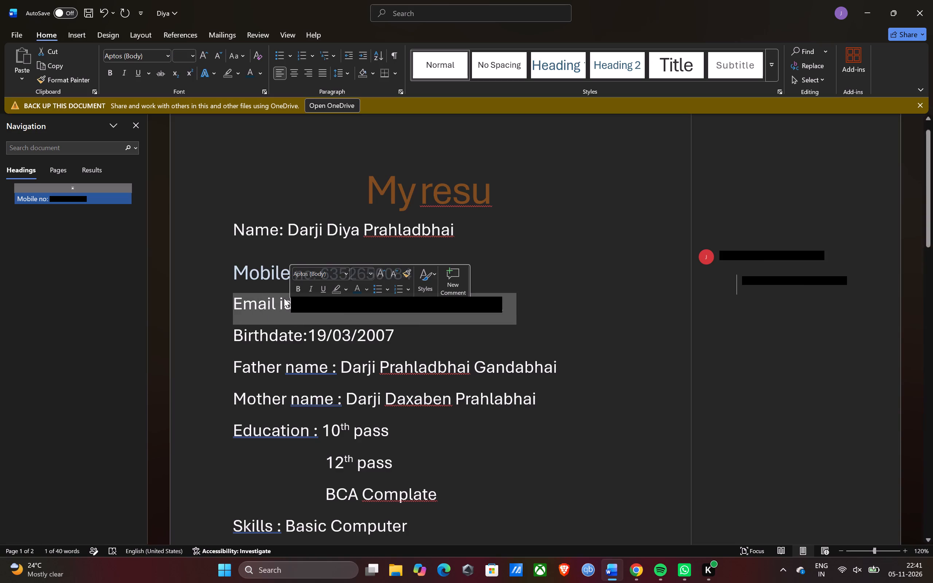
click(428, 285)
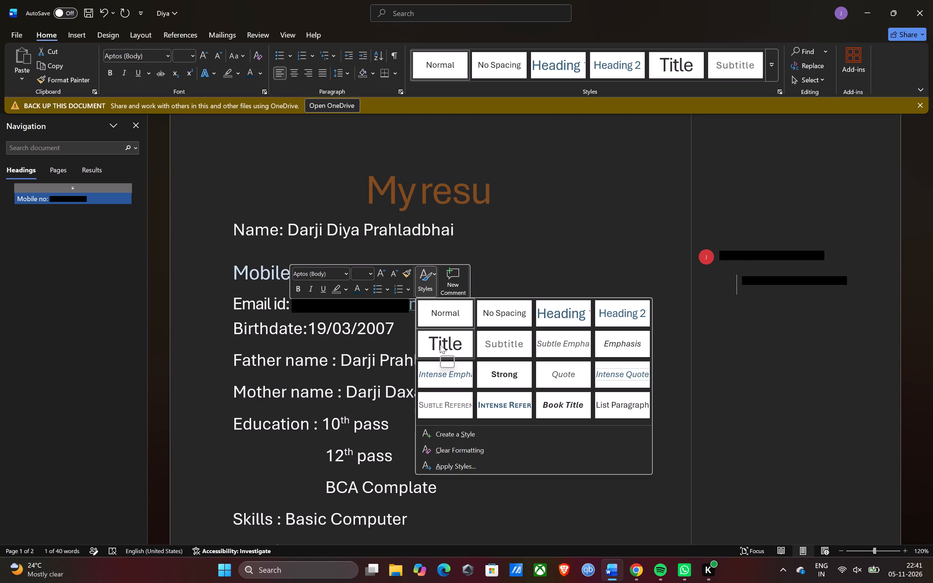
click(568, 311)
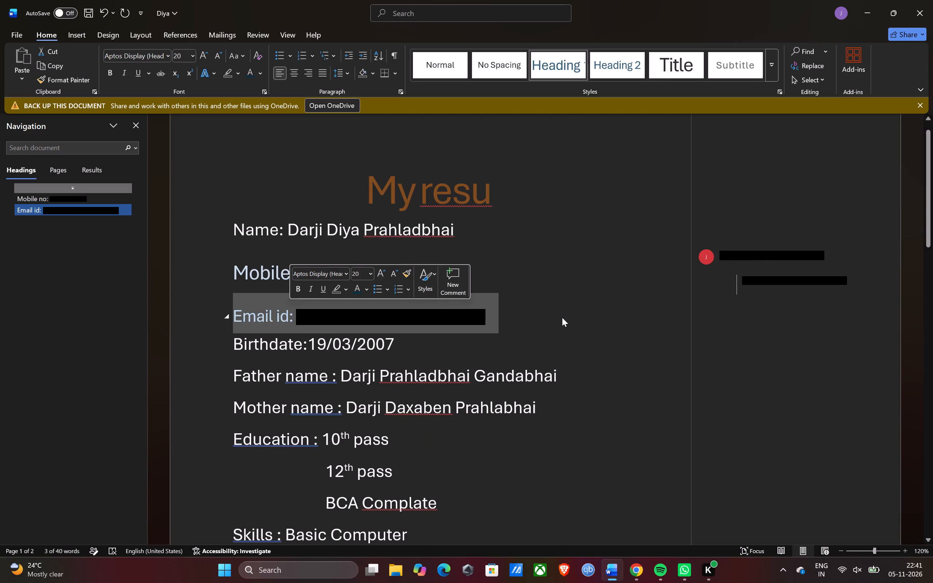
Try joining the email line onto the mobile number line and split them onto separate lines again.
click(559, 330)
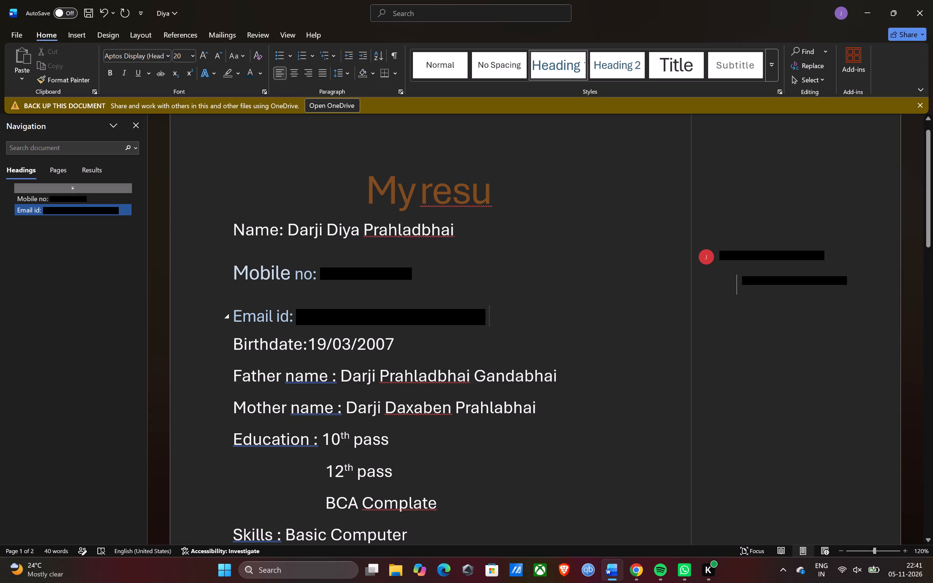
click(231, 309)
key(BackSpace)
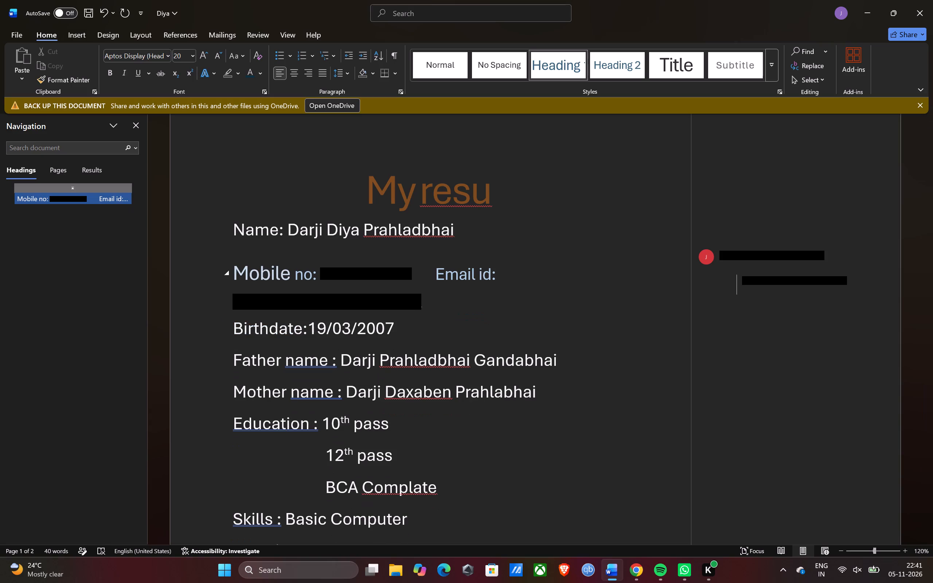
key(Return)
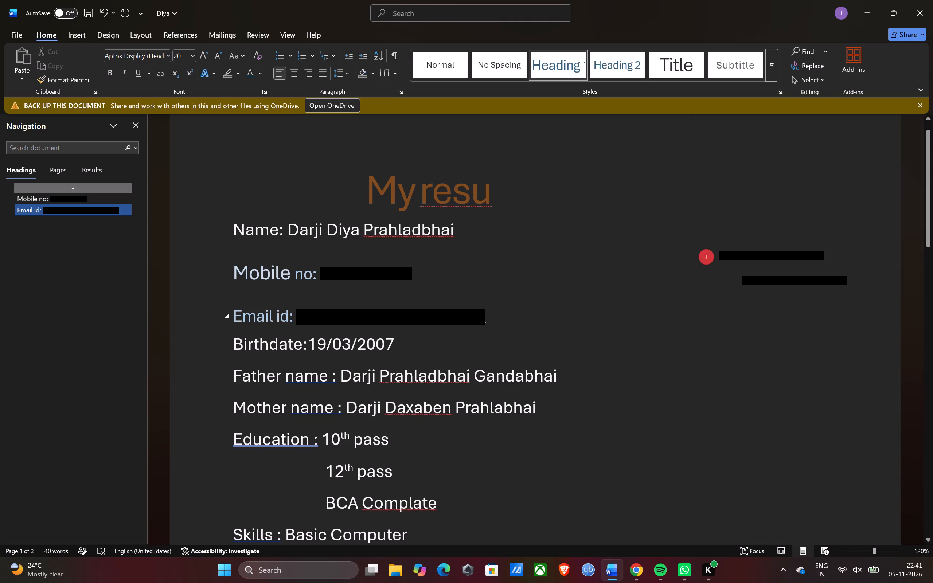
Delete the entire "Email id" line below the mobile number.
click(496, 319)
key(BackSpace)
key(BackSpace)
key(BackSpace)
key(BackSpace)
key(BackSpace)
key(BackSpace)
key(BackSpace)
key(BackSpace)
key(BackSpace)
key(BackSpace)
key(BackSpace)
key(BackSpace)
key(BackSpace)
key(BackSpace)
key(BackSpace)
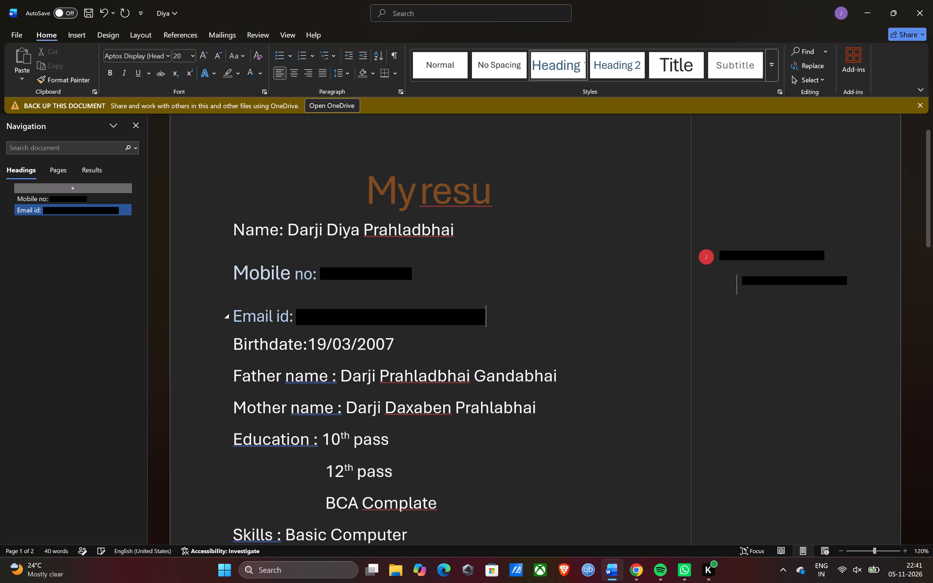
key(BackSpace)
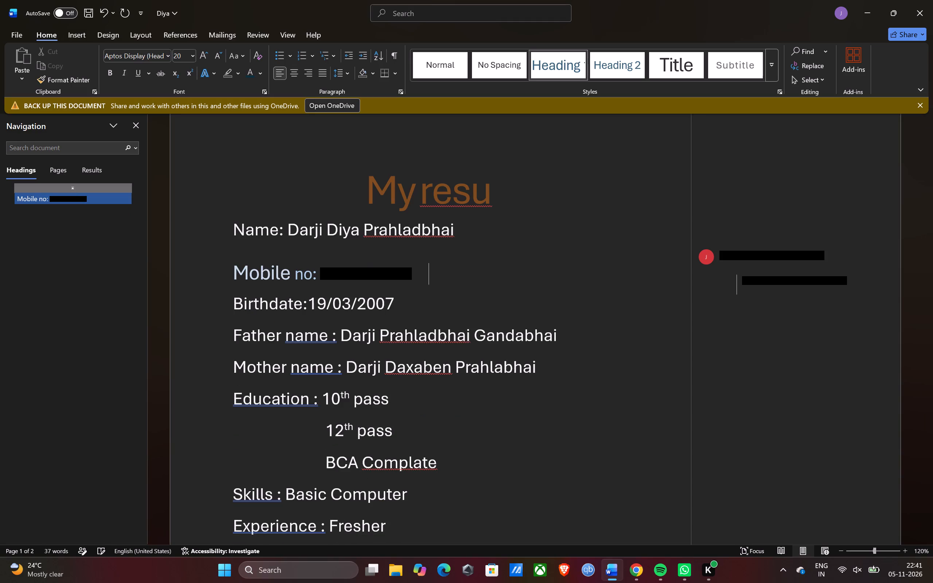
Delete the entire mobile number line, including its label, between the name and birthdate lines.
key(BackSpace)
key(BackSpace)
key(BackSpace)
key(BackSpace)
key(BackSpace)
key(BackSpace)
key(BackSpace)
key(BackSpace)
key(BackSpace)
key(BackSpace)
key(BackSpace)
key(BackSpace)
key(BackSpace)
key(BackSpace)
key(BackSpace)
key(BackSpace)
key(BackSpace)
key(BackSpace)
key(BackSpace)
key(BackSpace)
key(BackSpace)
key(BackSpace)
key(BackSpace)
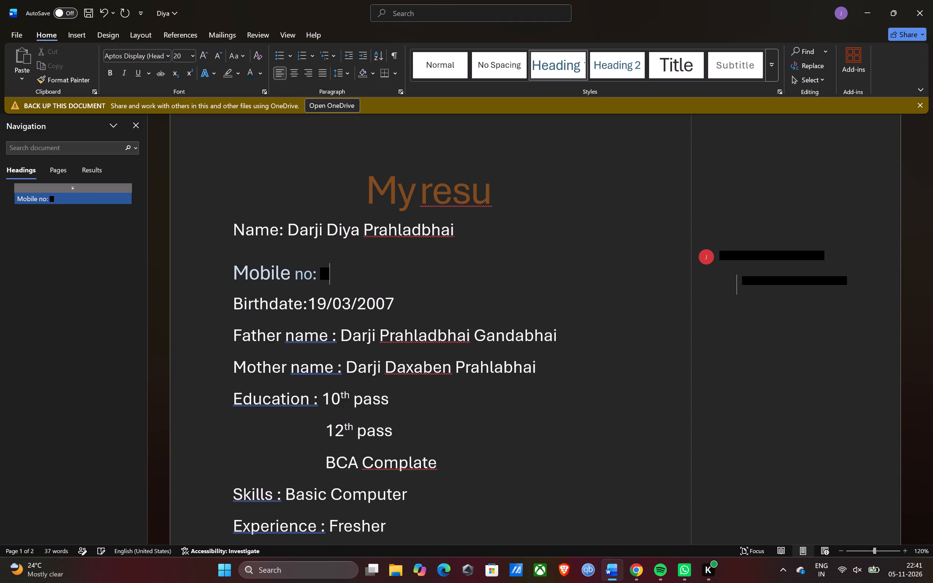
key(BackSpace)
key(BackSpace)
key(BackSpace)
key(BackSpace)
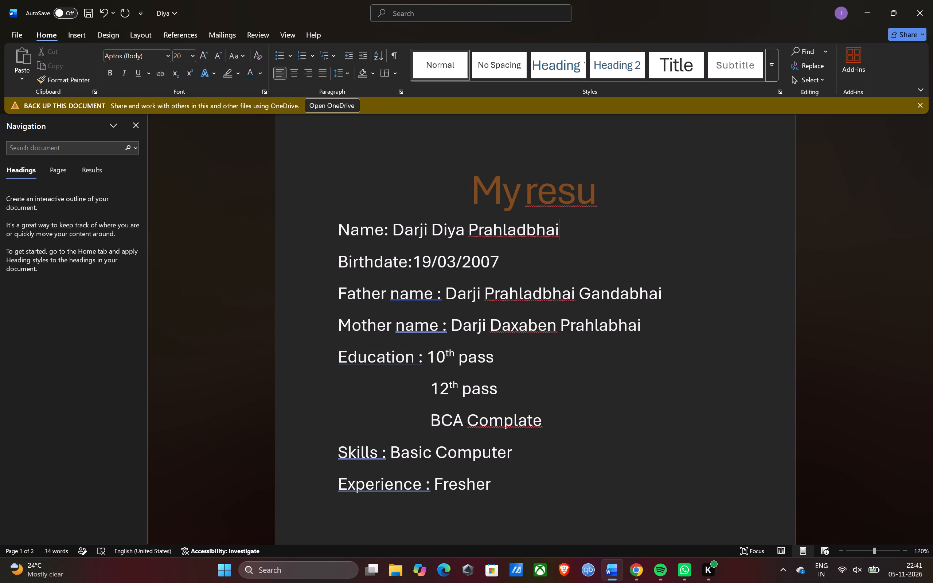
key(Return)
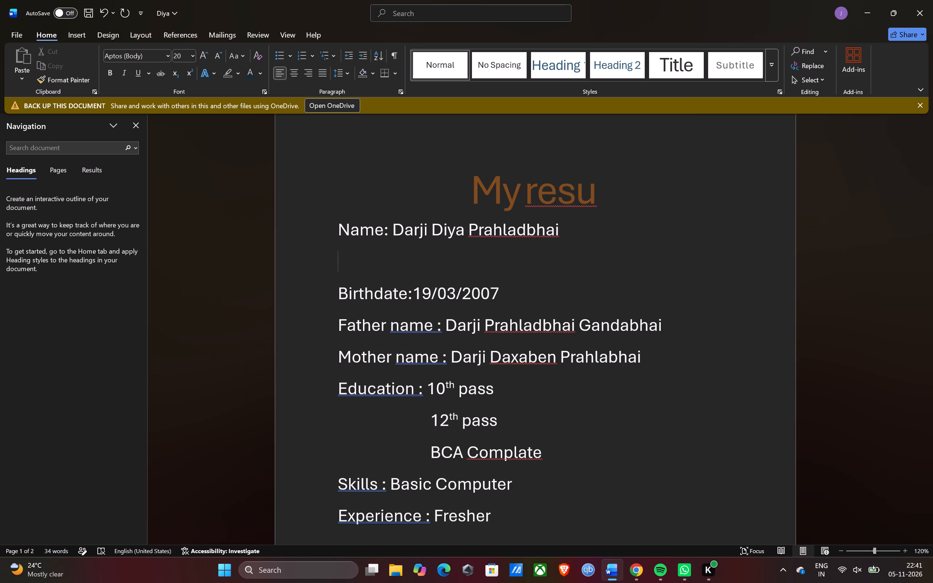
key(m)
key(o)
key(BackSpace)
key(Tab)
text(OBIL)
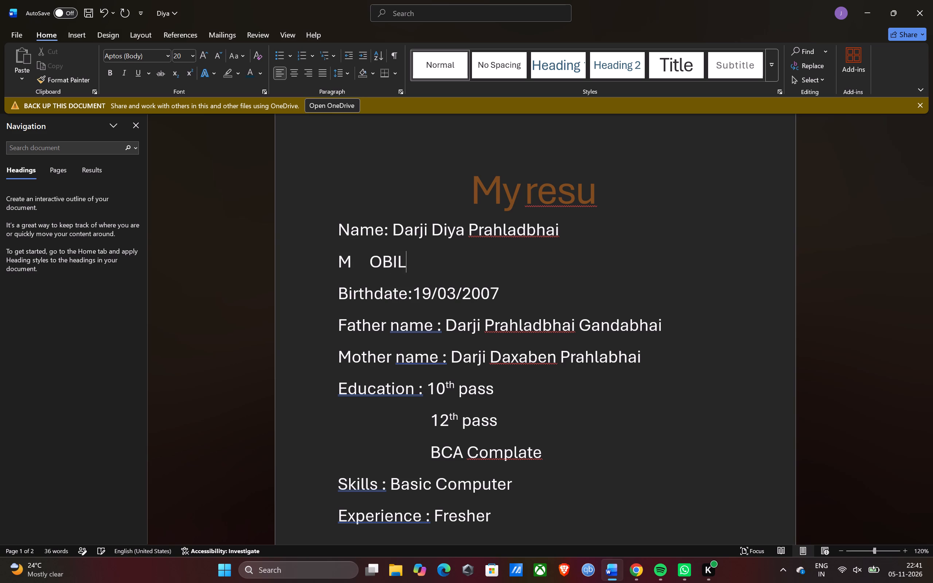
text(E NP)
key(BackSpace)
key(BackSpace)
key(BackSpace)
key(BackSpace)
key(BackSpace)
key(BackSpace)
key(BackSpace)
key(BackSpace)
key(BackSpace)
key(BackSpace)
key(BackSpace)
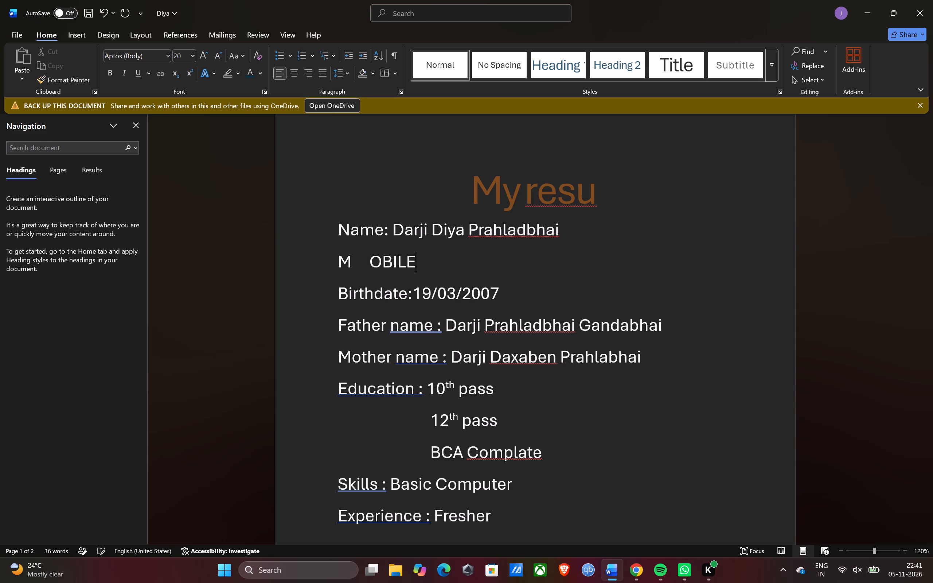
Insert a new line below the name and enter the label "Mobile no:" in it.
key(Return)
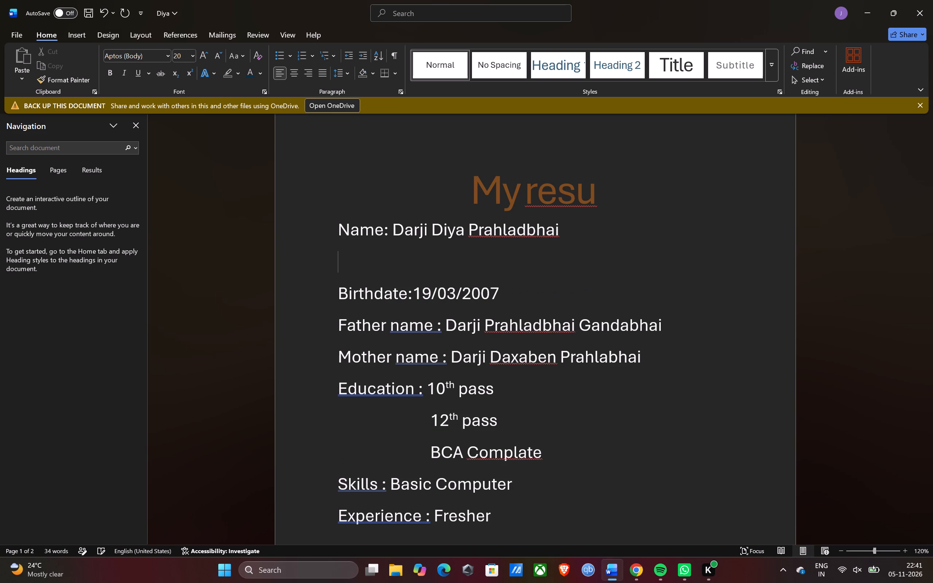
key(m)
key(o)
text(bile)
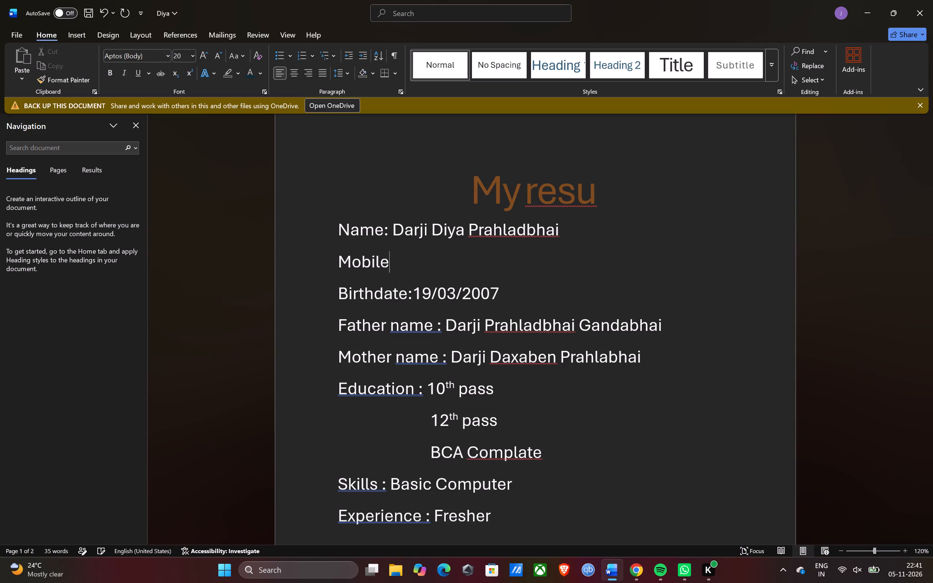
key(space)
text(no)
text(:)
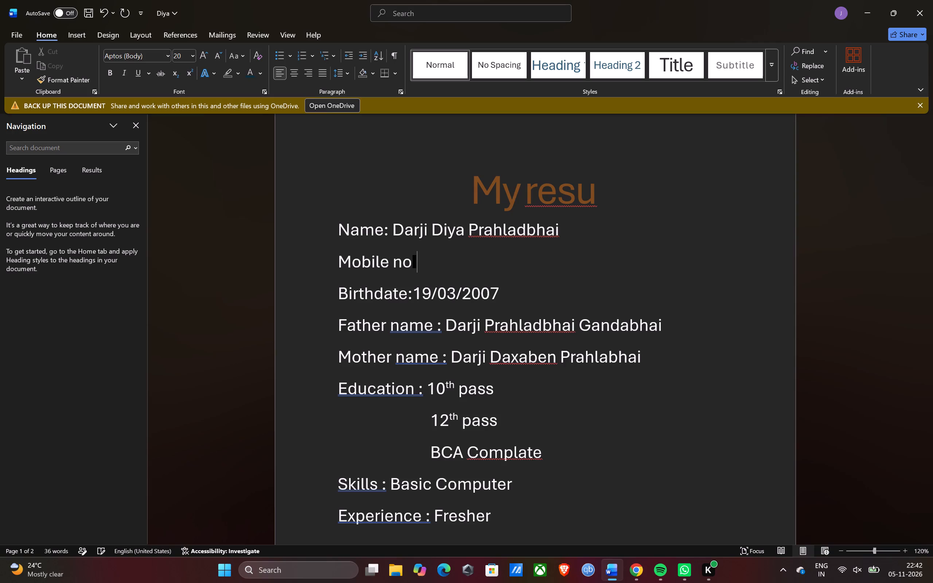
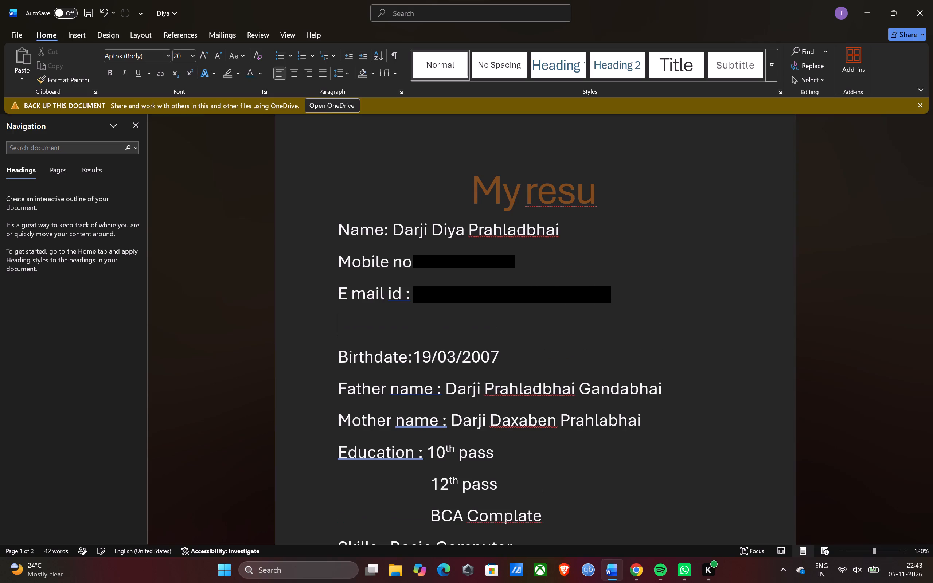
Remove the empty line between the email line and the birthdate line.
key(BackSpace)
key(BackSpace)
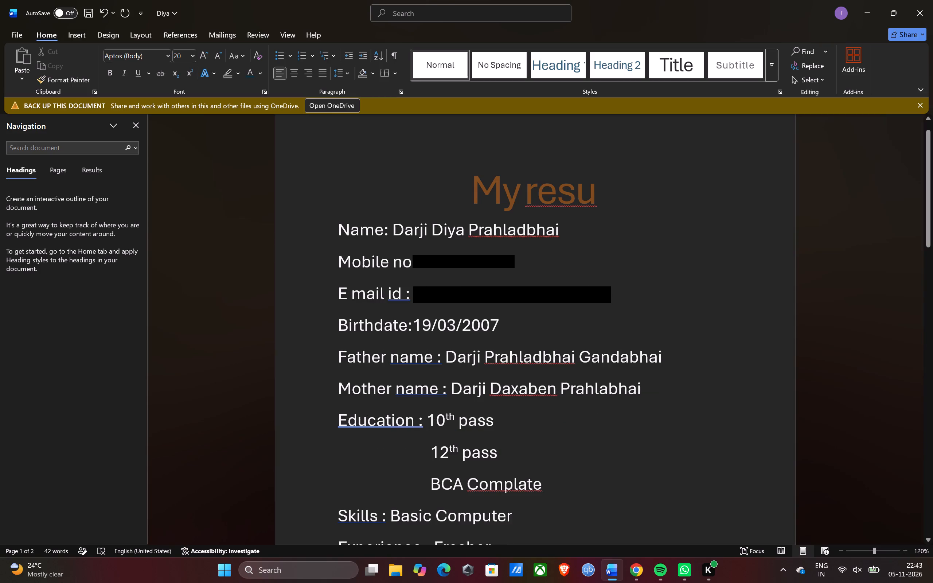
Review the resume's layout from the title through to the experience line.
scroll(516, 452, down, 2)
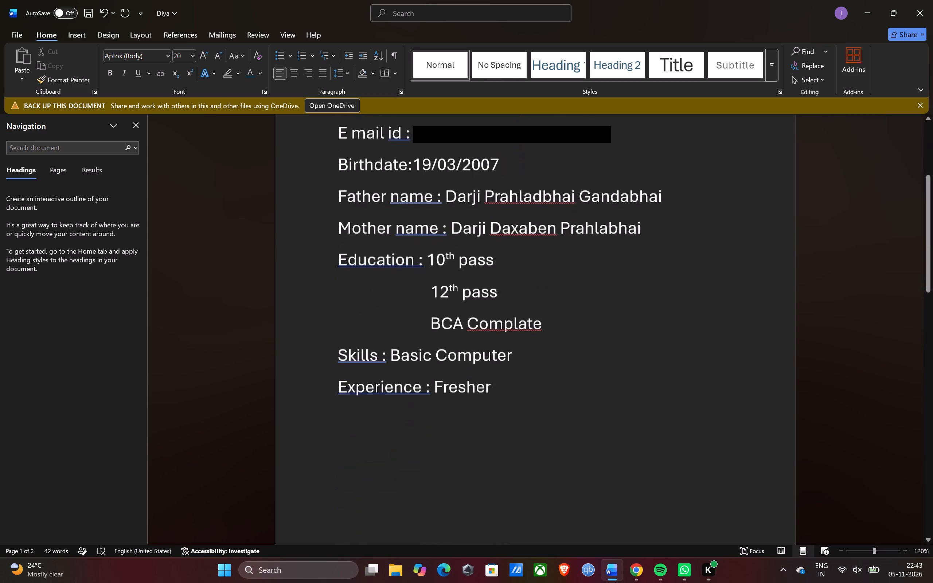
scroll(516, 452, down, 1)
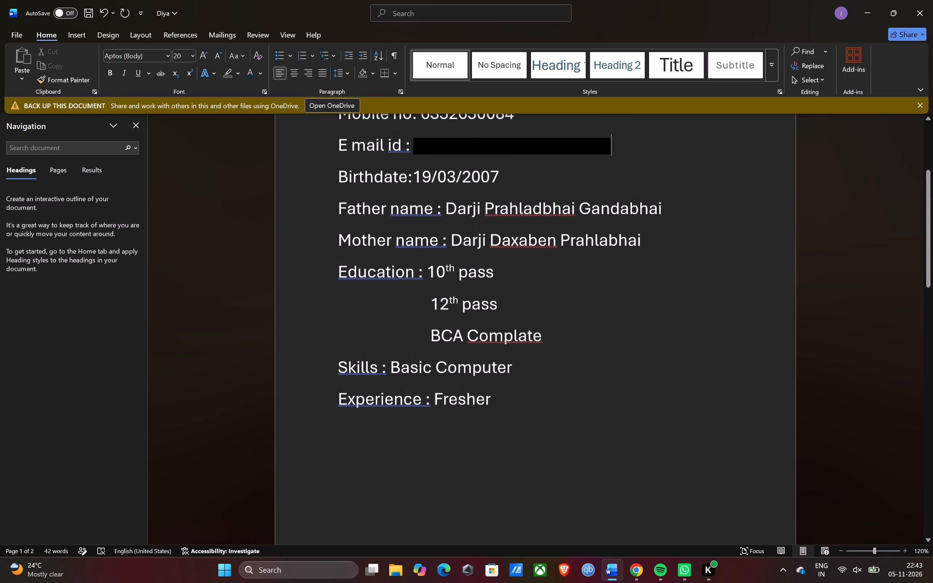
scroll(516, 452, up, 1)
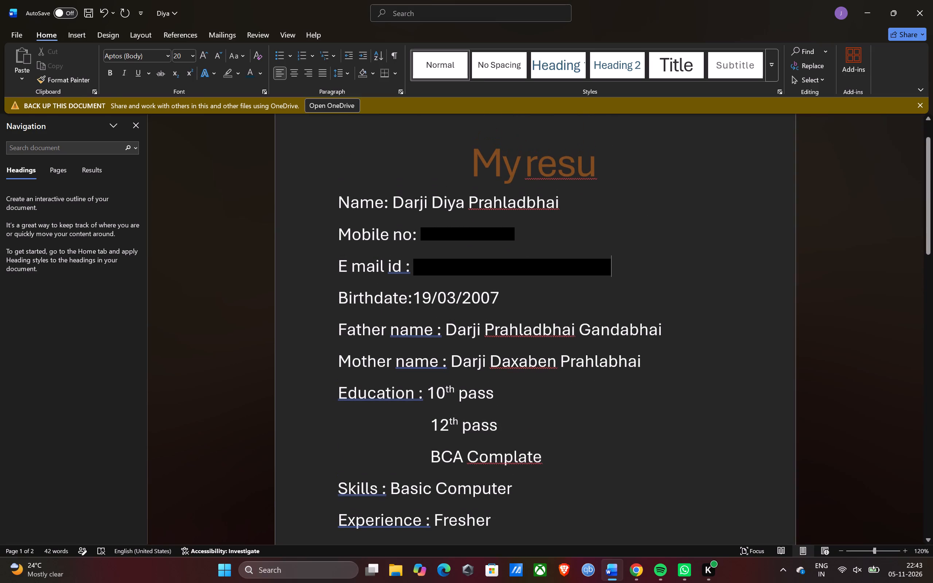
double_click(592, 395)
scroll(646, 454, down, 1)
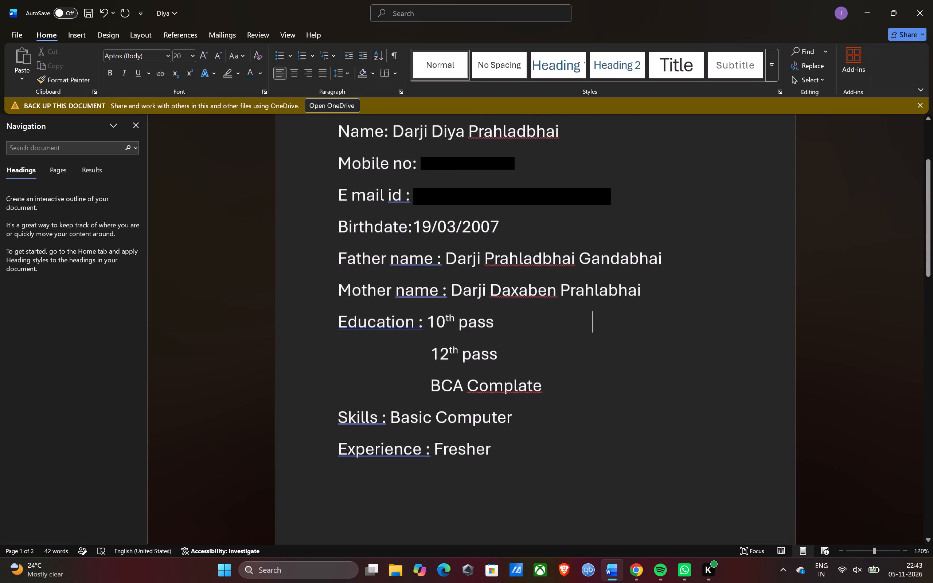
scroll(646, 454, down, 1)
scroll(646, 454, up, 1)
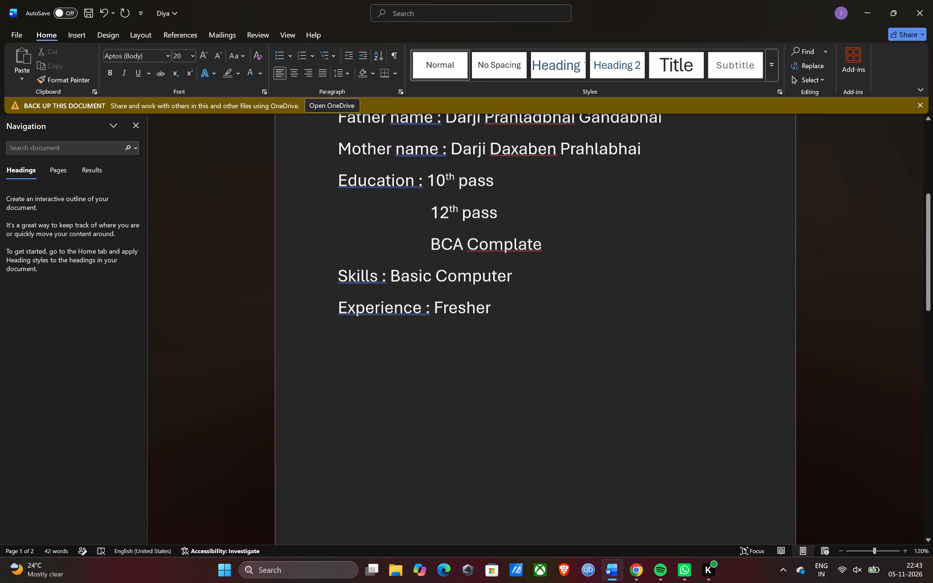
scroll(646, 454, up, 1)
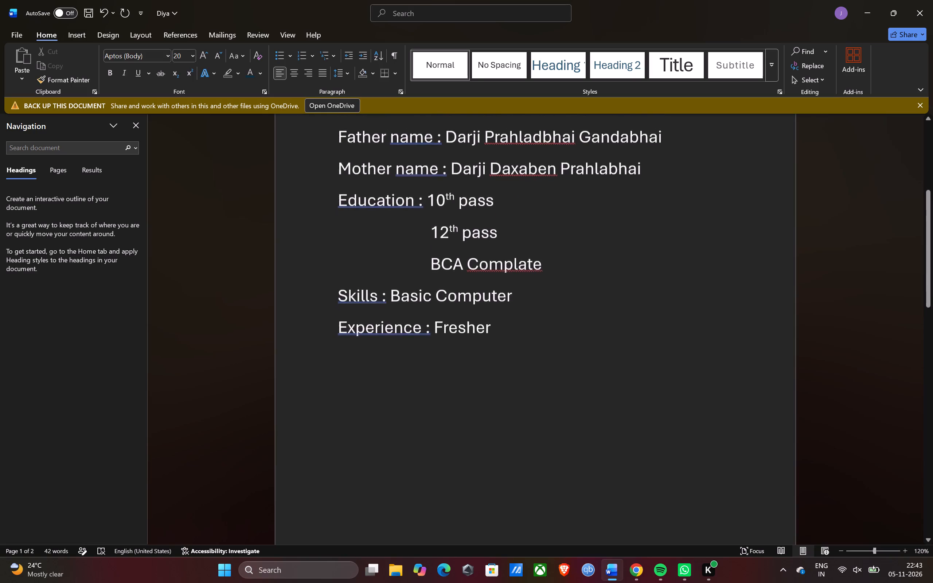
scroll(646, 454, up, 1)
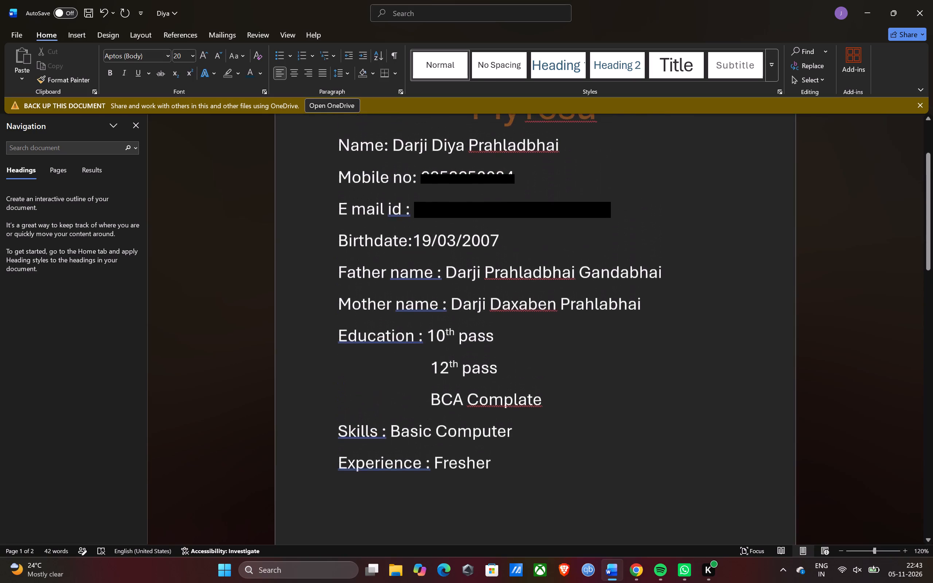
scroll(646, 454, up, 1)
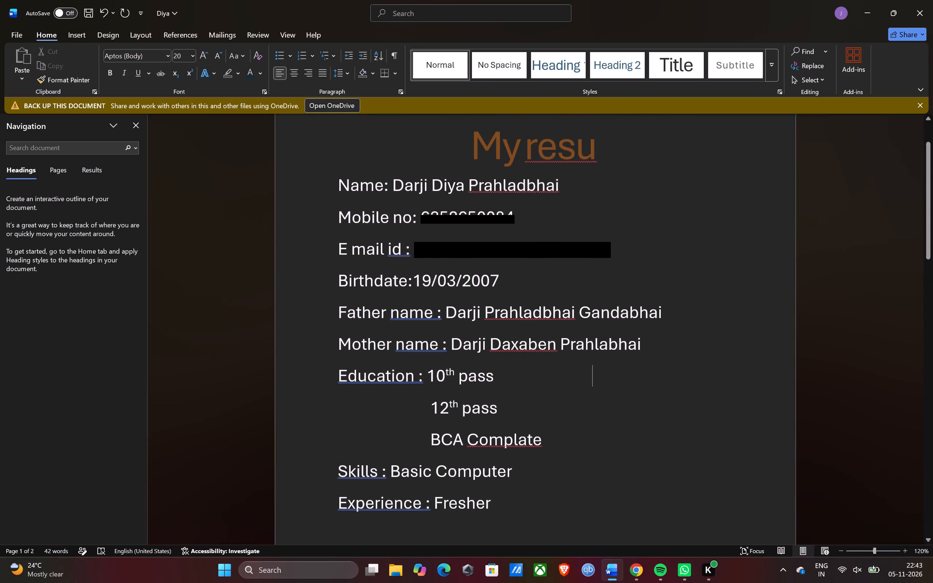
Delete the whole title text "My resu" above the name line.
click(491, 144)
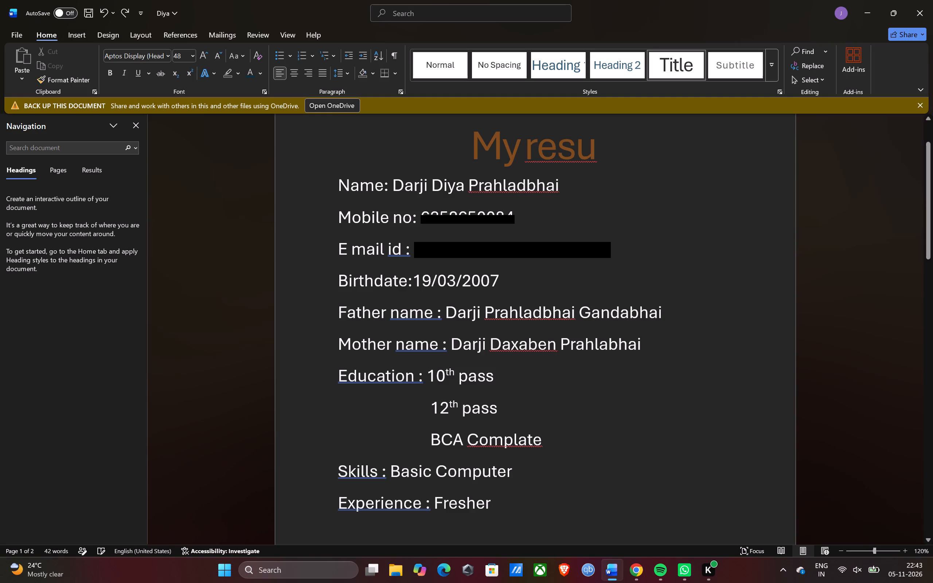
double_click(491, 142)
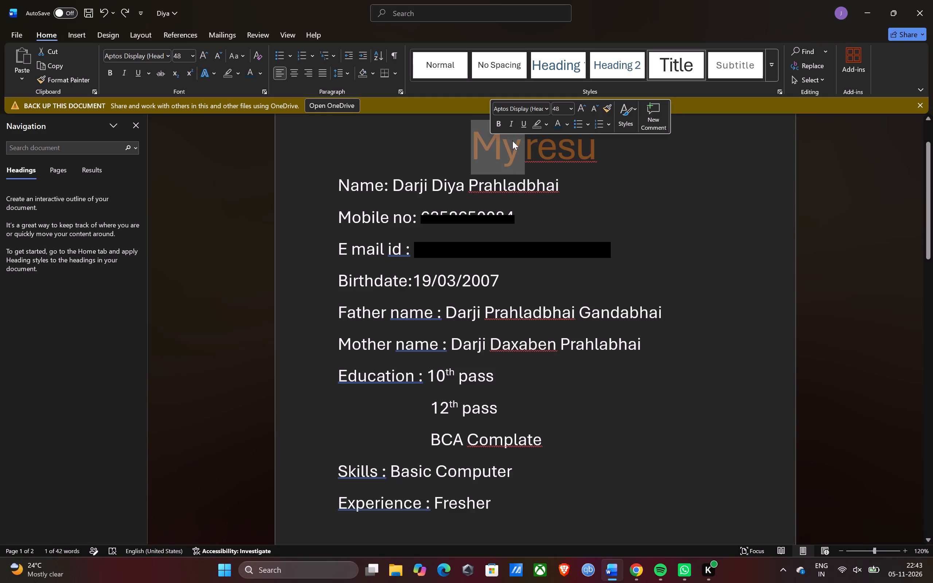
double_click(554, 138)
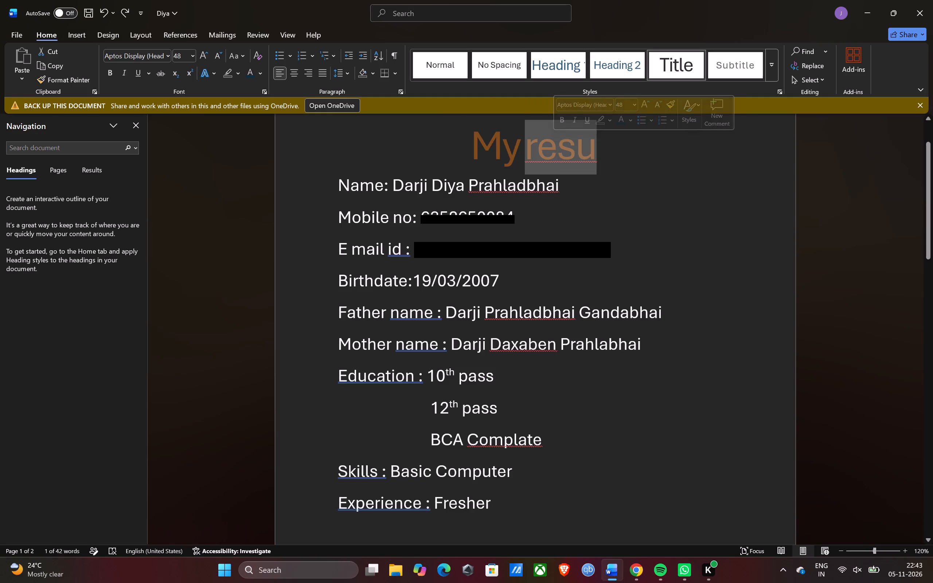
click(614, 163)
key(BackSpace)
key(BackSpace)
key(BackSpace)
key(BackSpace)
key(BackSpace)
key(BackSpace)
key(BackSpace)
key(BackSpace)
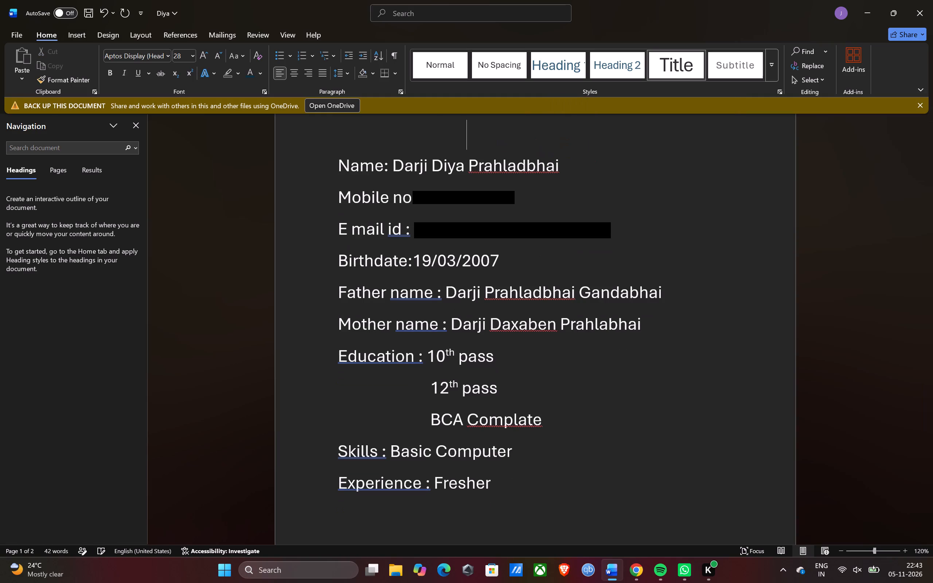
Clear the formatting of the empty title line and reapply the Title style to it.
click(775, 63)
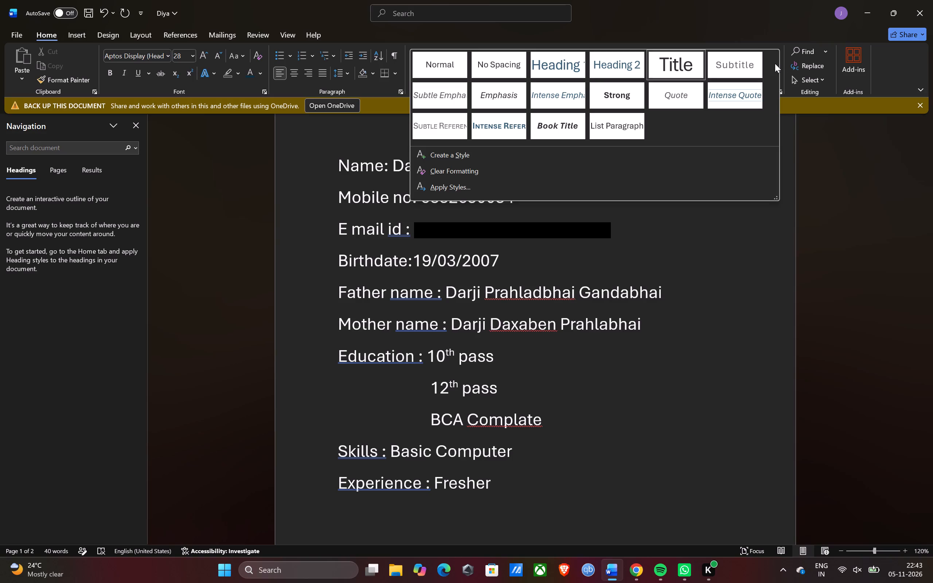
click(465, 172)
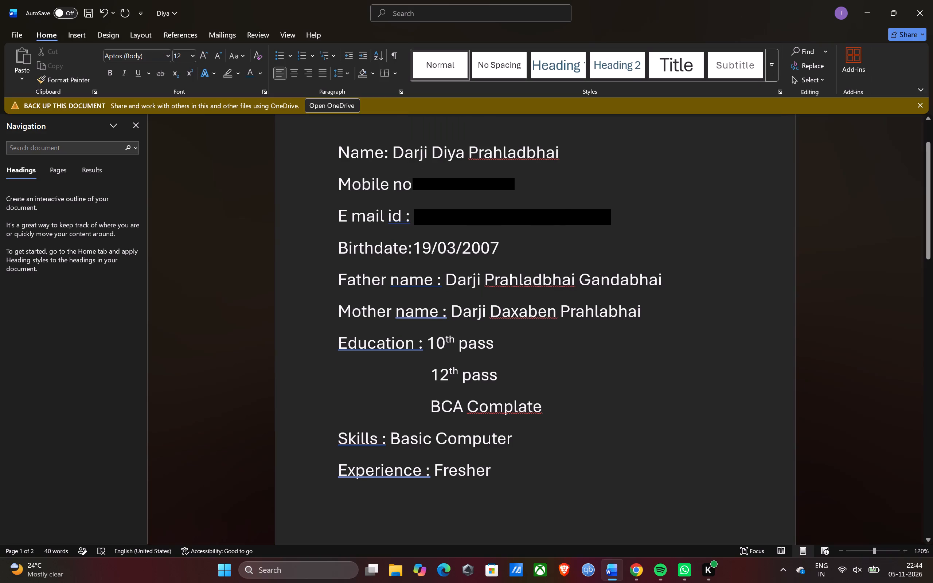
click(769, 63)
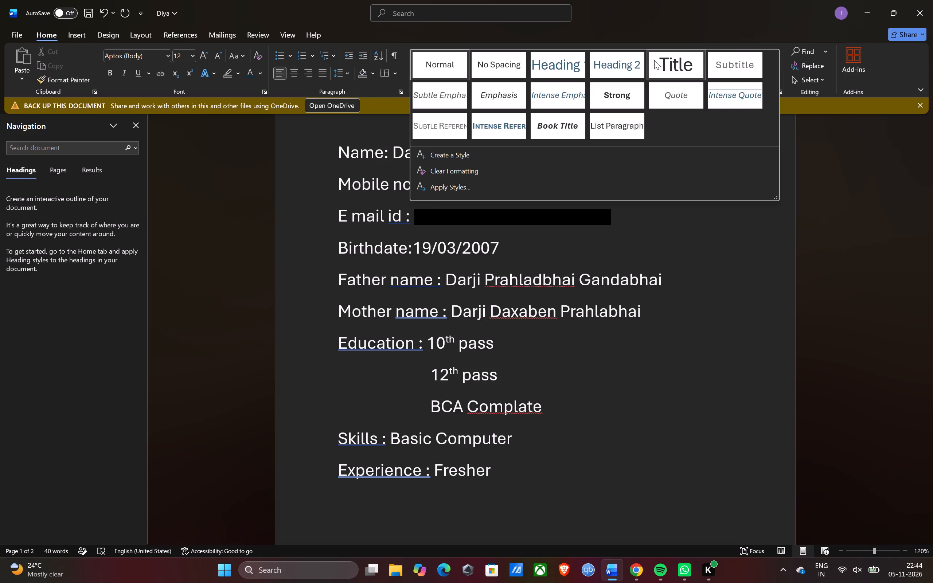
click(673, 65)
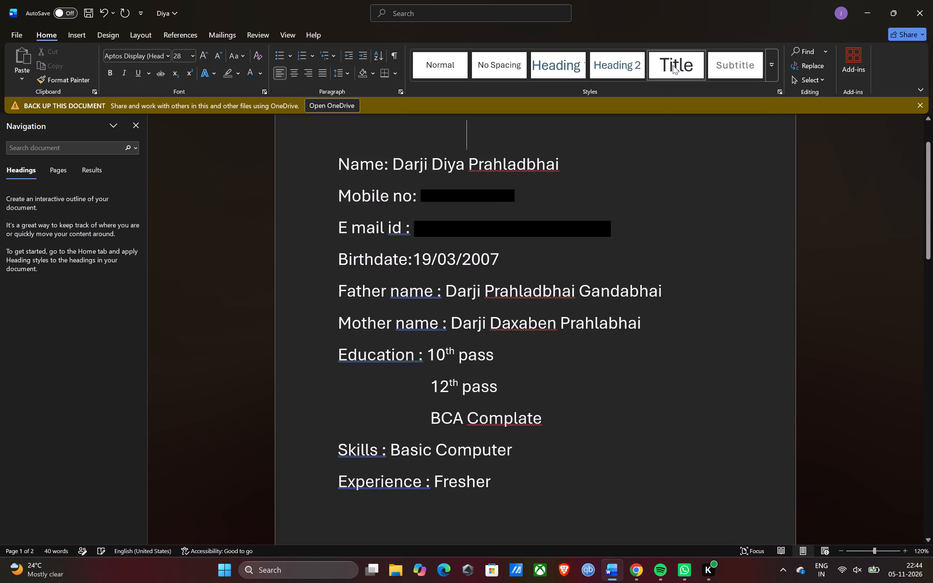
Enter "My resume" as the title on the line above the name.
text(my)
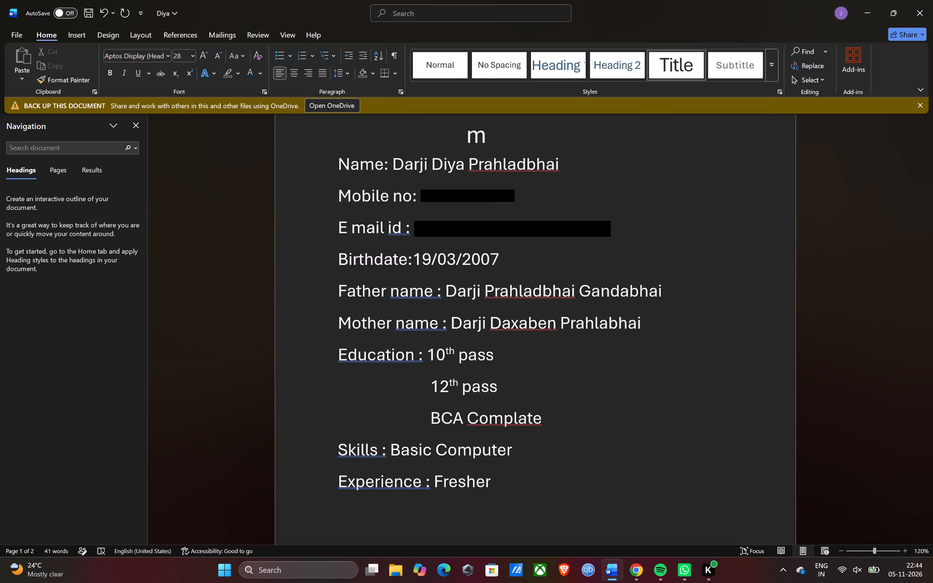
key(BackSpace)
key(BackSpace)
key(m)
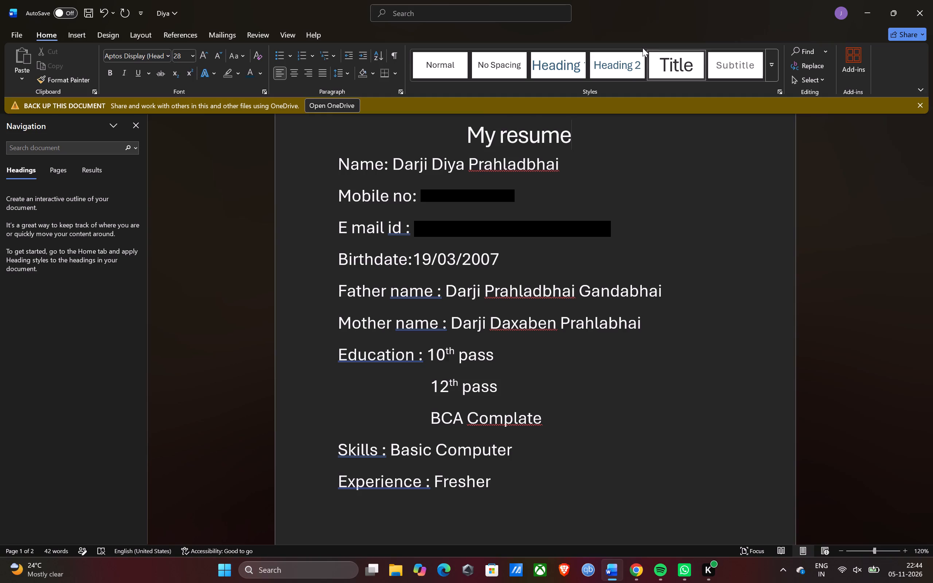
Set both words of the title "My resume" to font size 48.
double_click(486, 128)
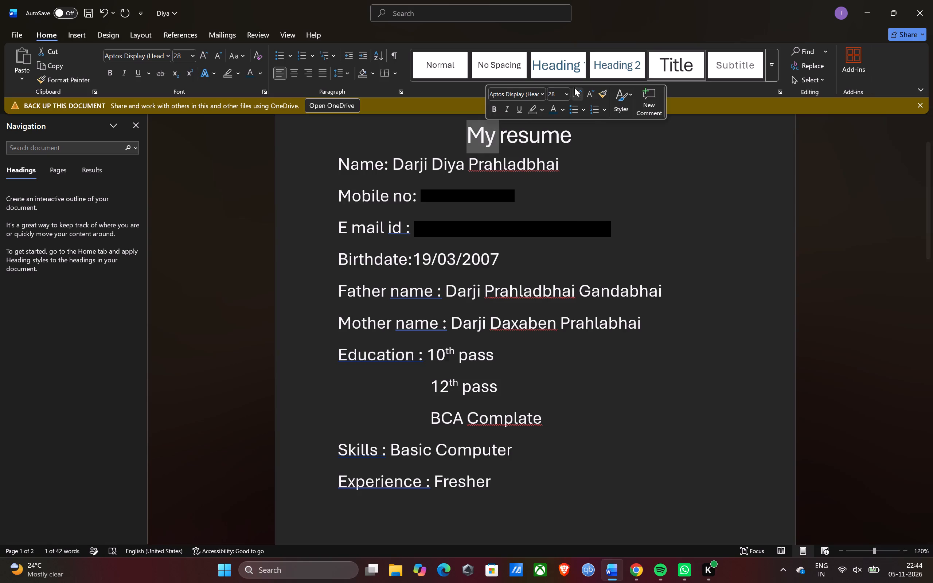
click(567, 97)
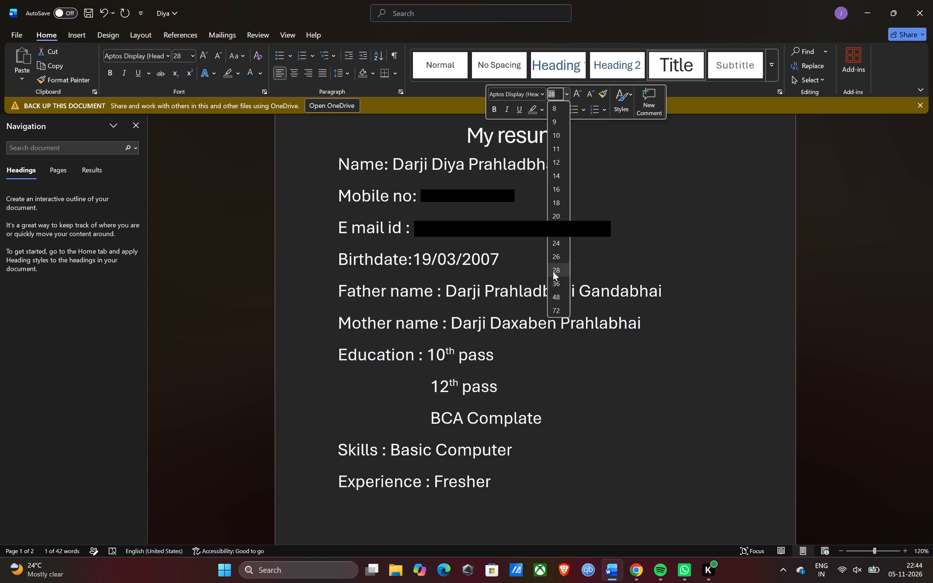
click(558, 295)
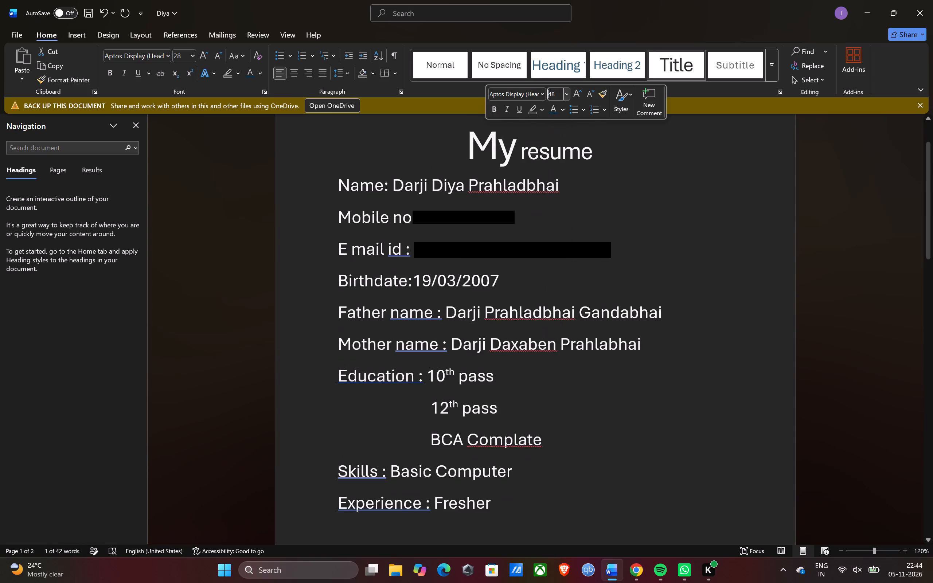
double_click(547, 150)
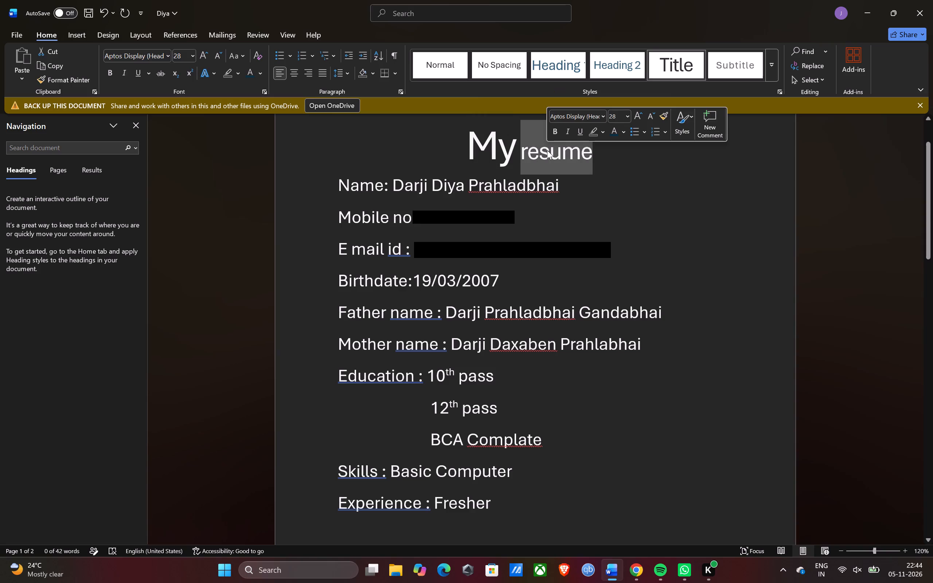
click(627, 119)
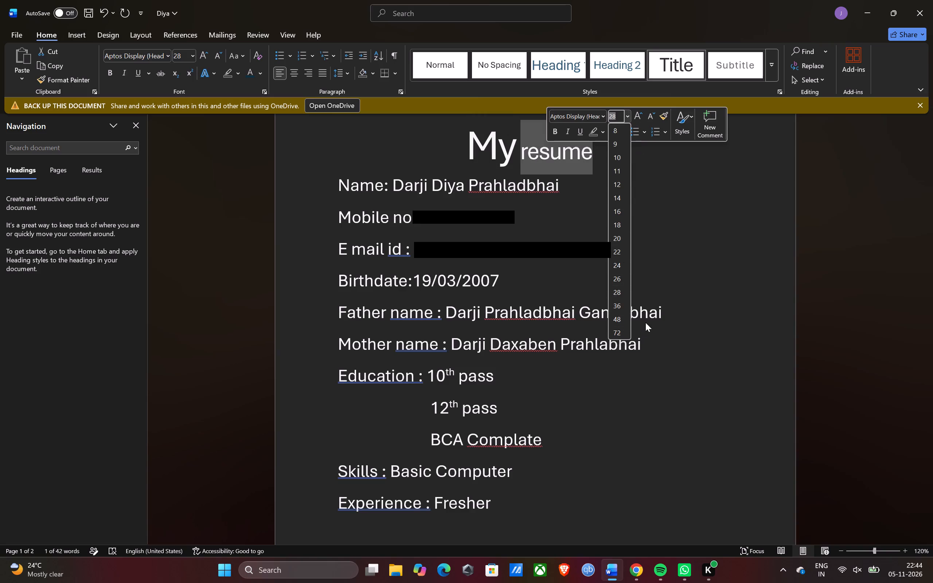
click(618, 319)
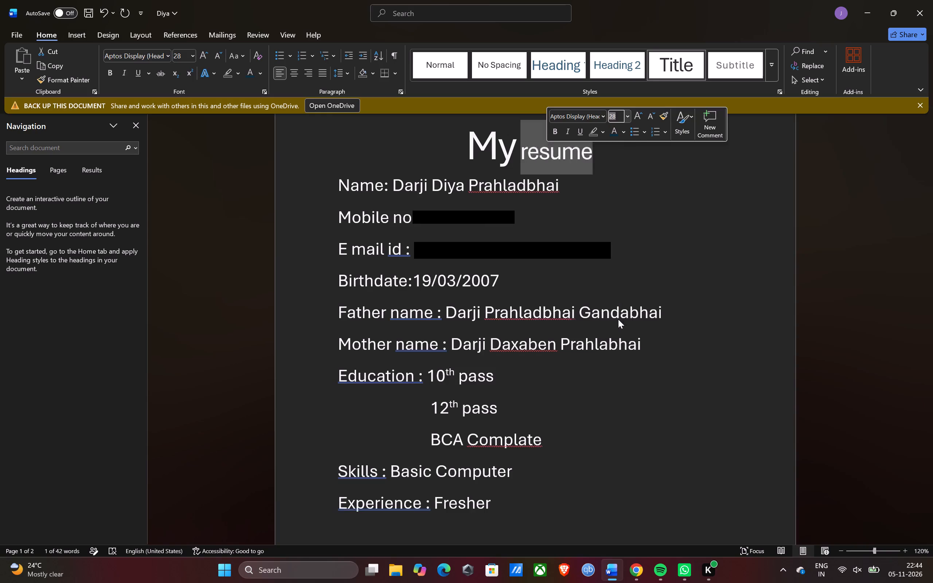
click(683, 286)
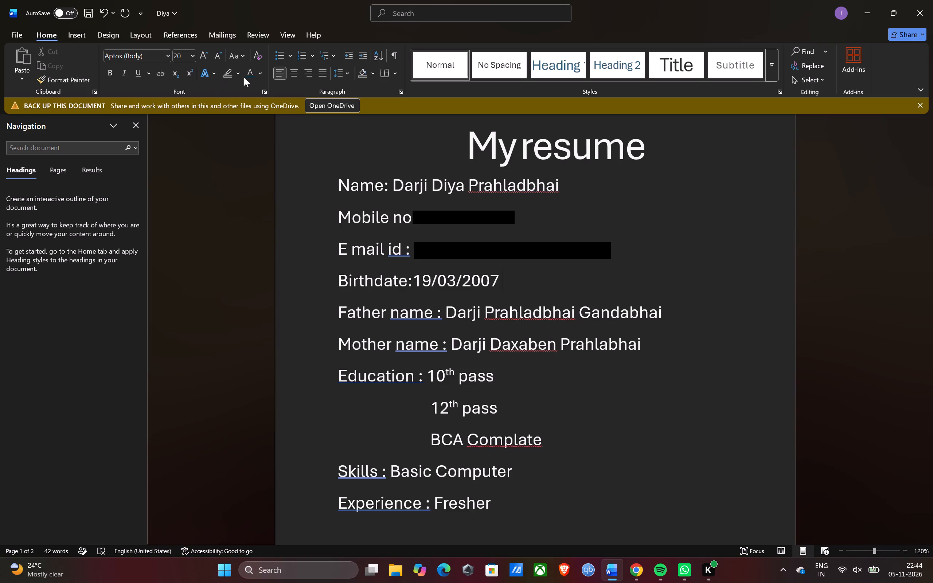
Apply the bold black text effect with a hard shadow, first preset in the third row, to the title word "My".
click(262, 74)
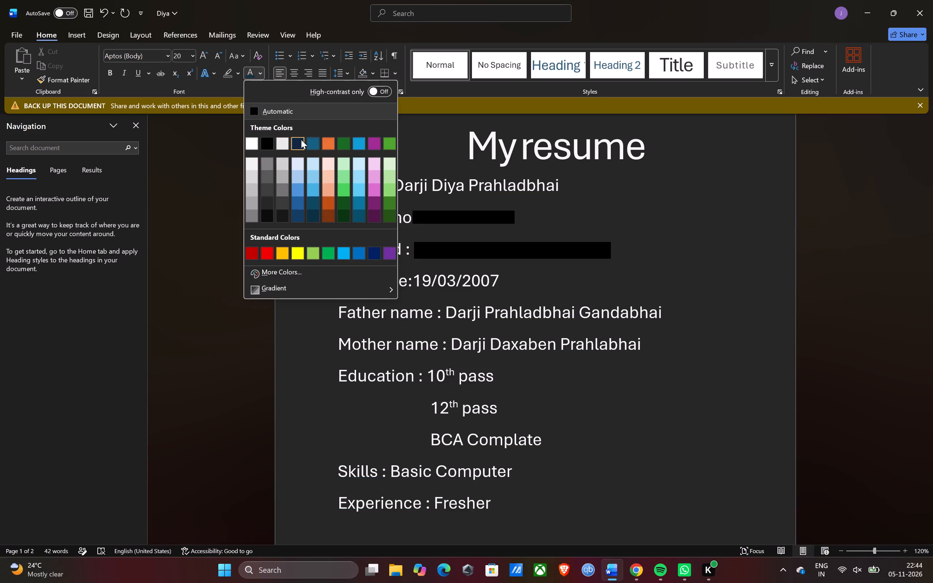
double_click(530, 128)
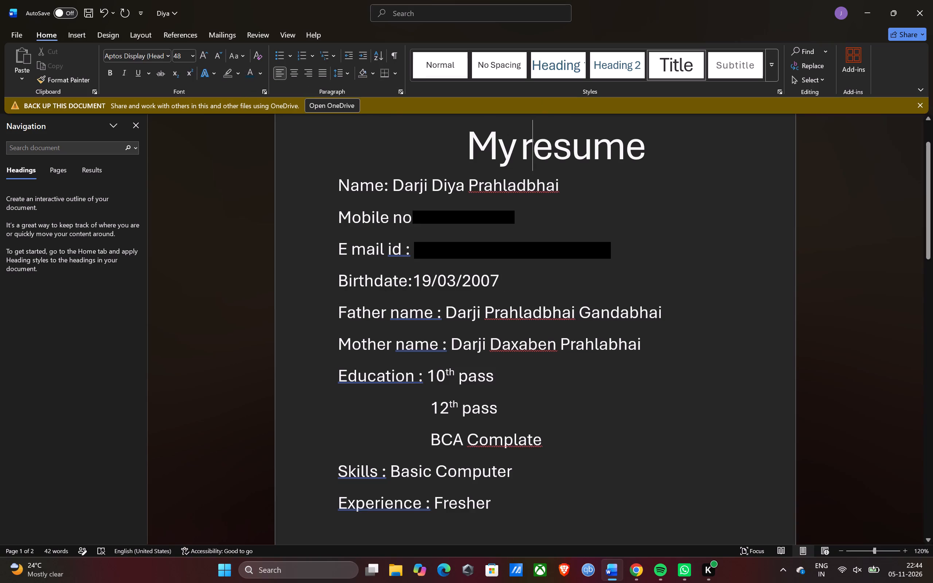
double_click(503, 142)
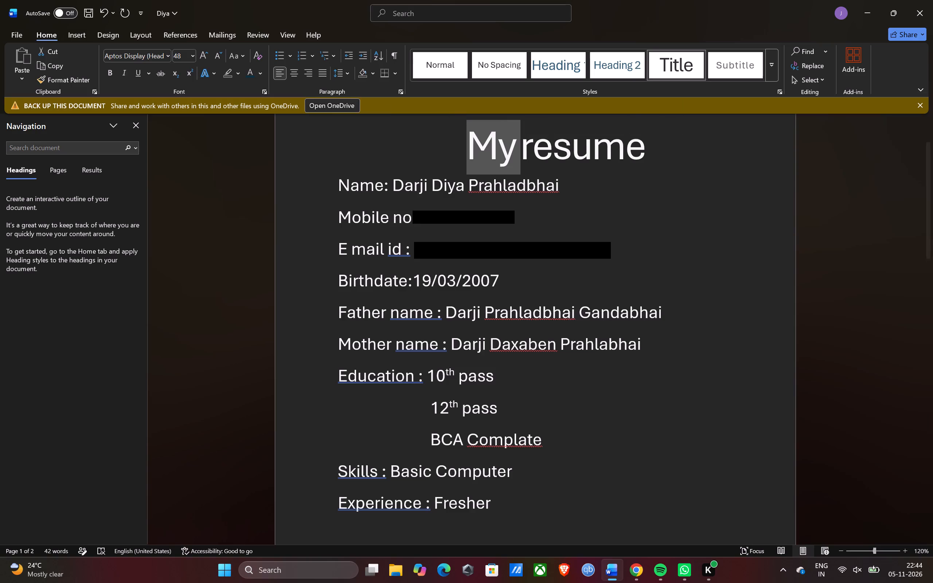
click(259, 73)
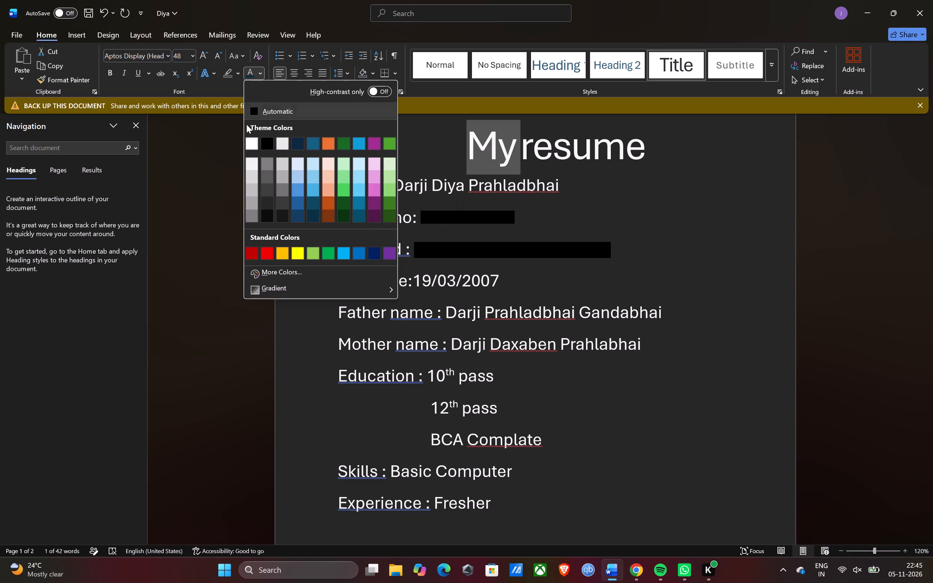
drag(187, 154, 189, 152)
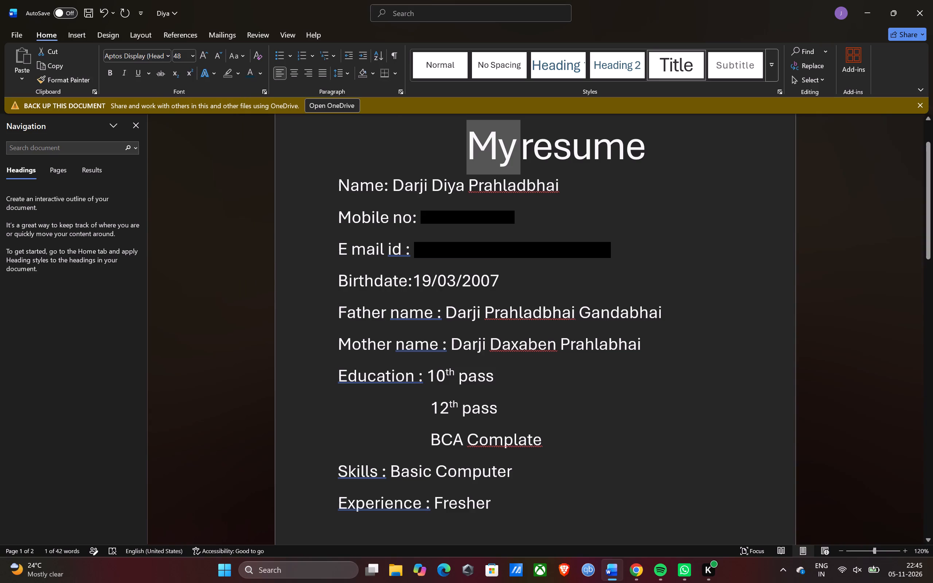
drag(189, 152, 239, 73)
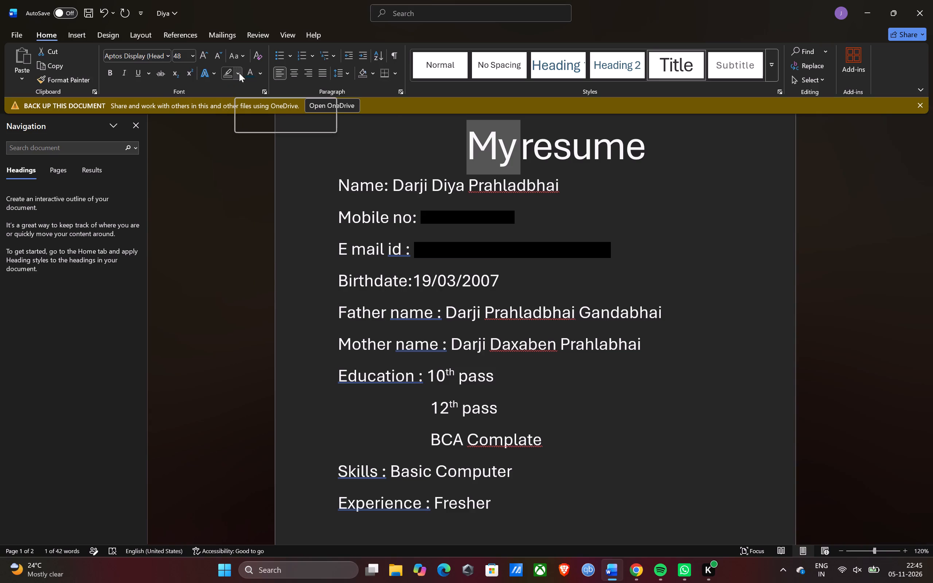
click(239, 73)
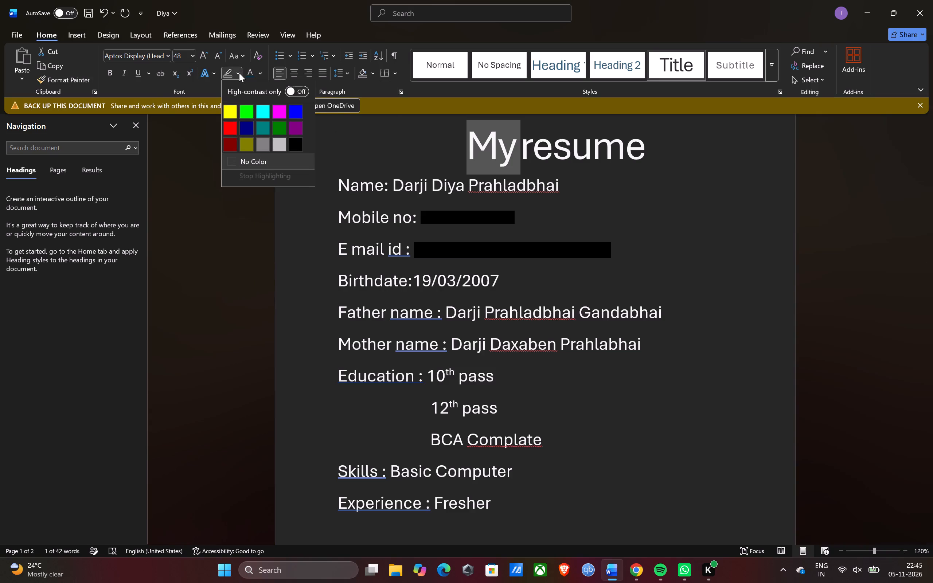
click(227, 235)
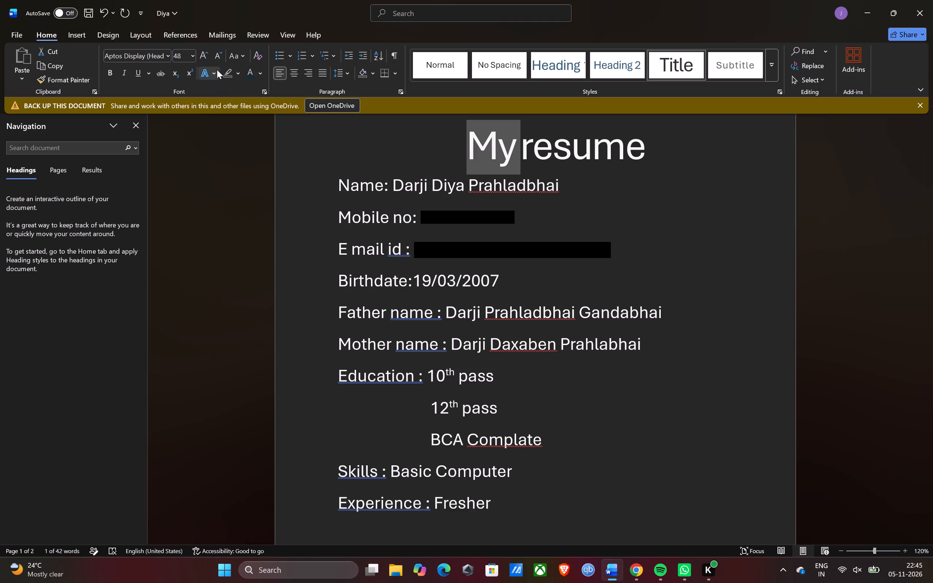
click(212, 69)
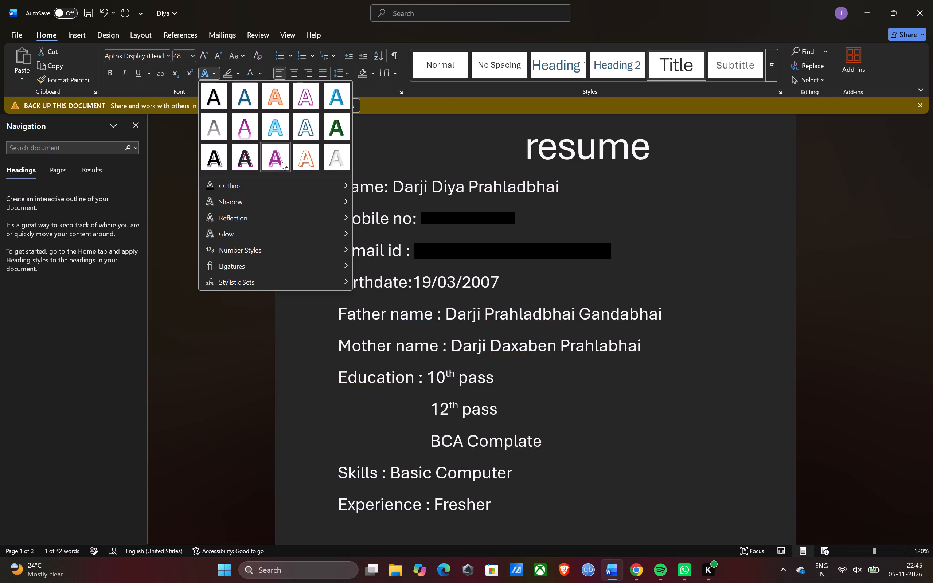
click(218, 165)
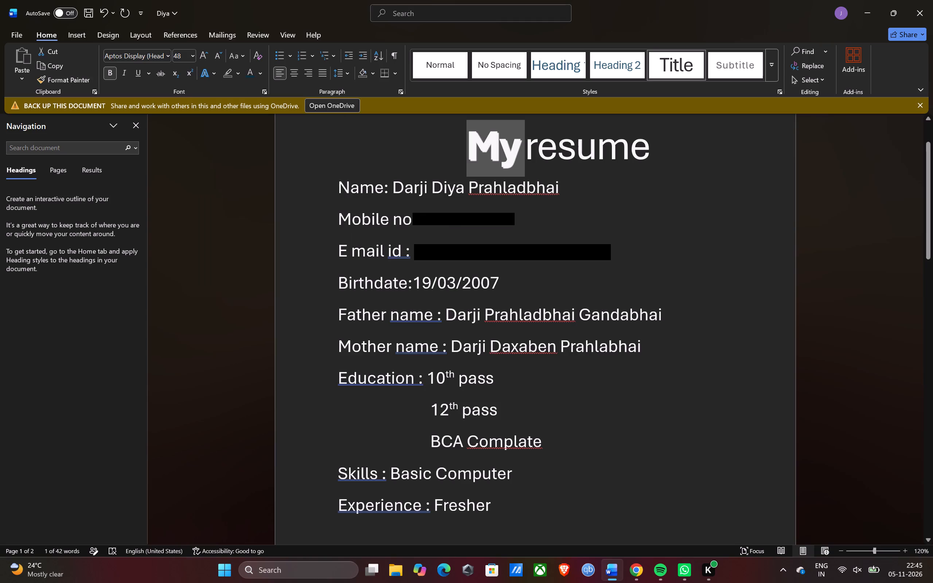
Apply the dark, purple-shadowed text effect, second preset in the third row, to the title word "resume".
click(594, 168)
drag(594, 168, 569, 164)
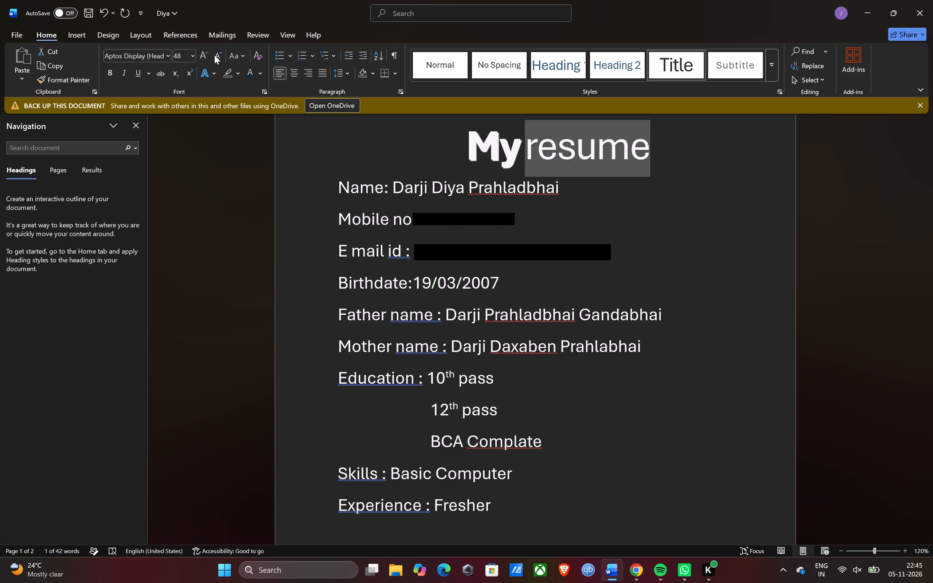
click(215, 69)
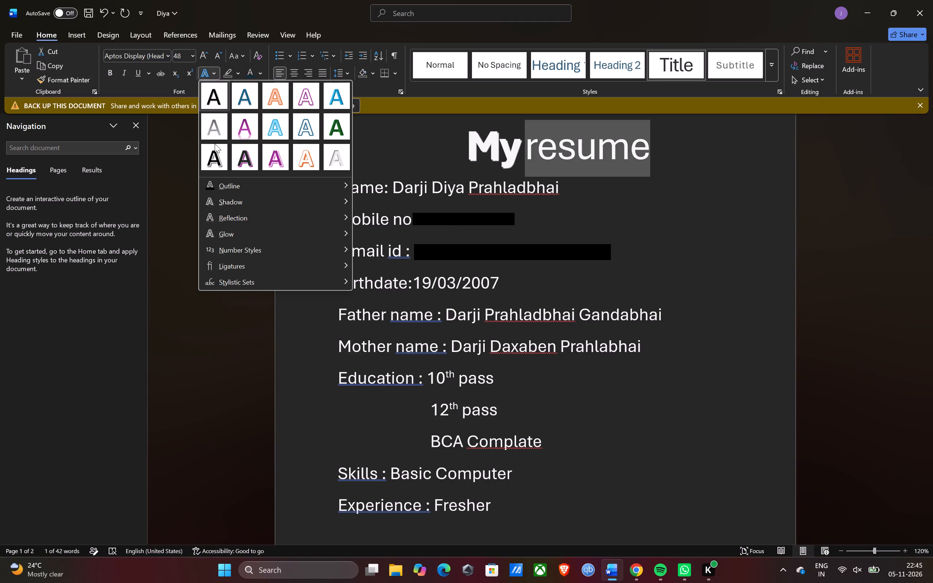
click(234, 160)
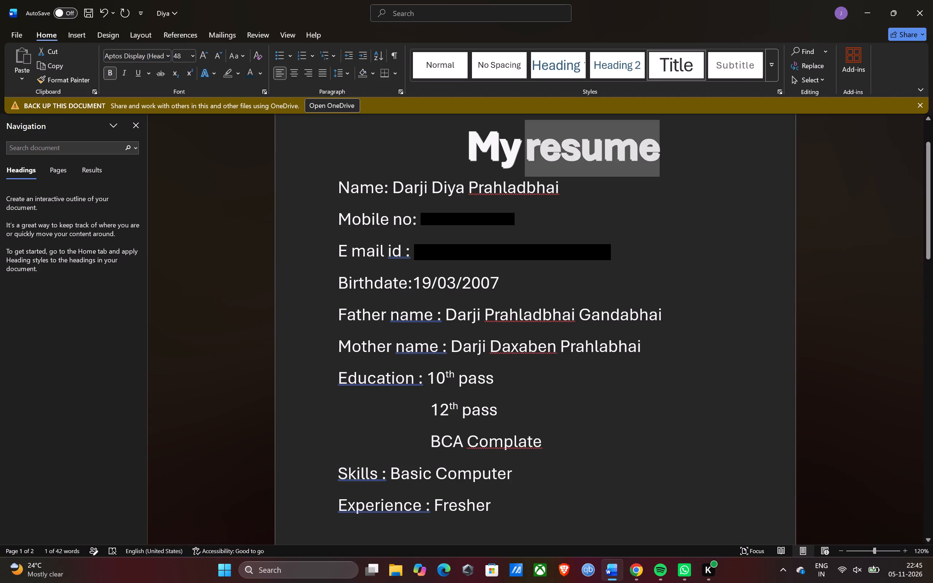
click(678, 197)
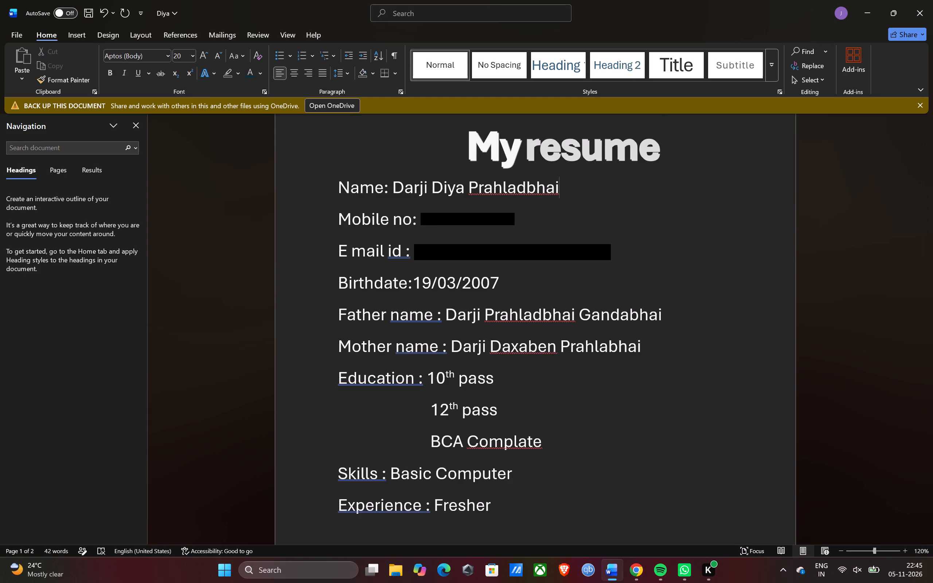
click(688, 165)
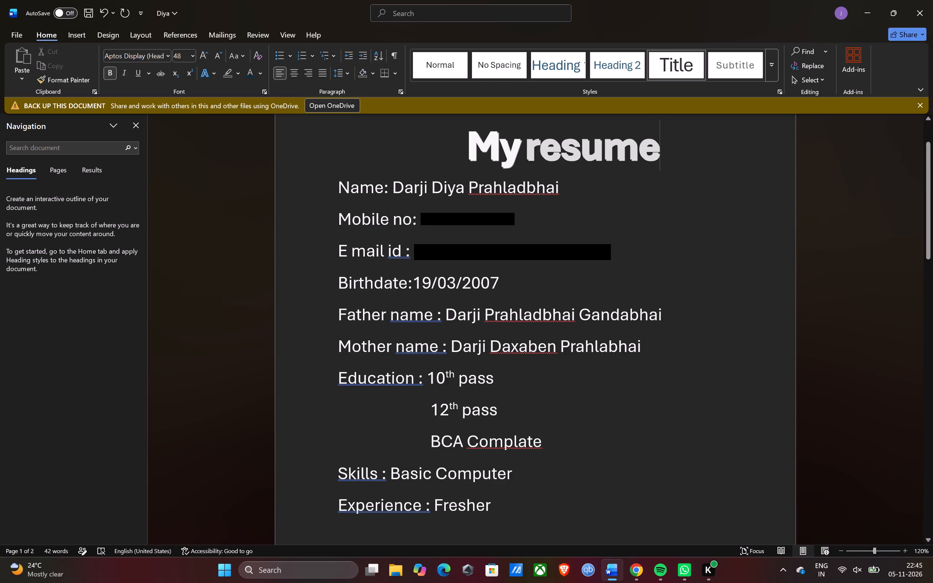
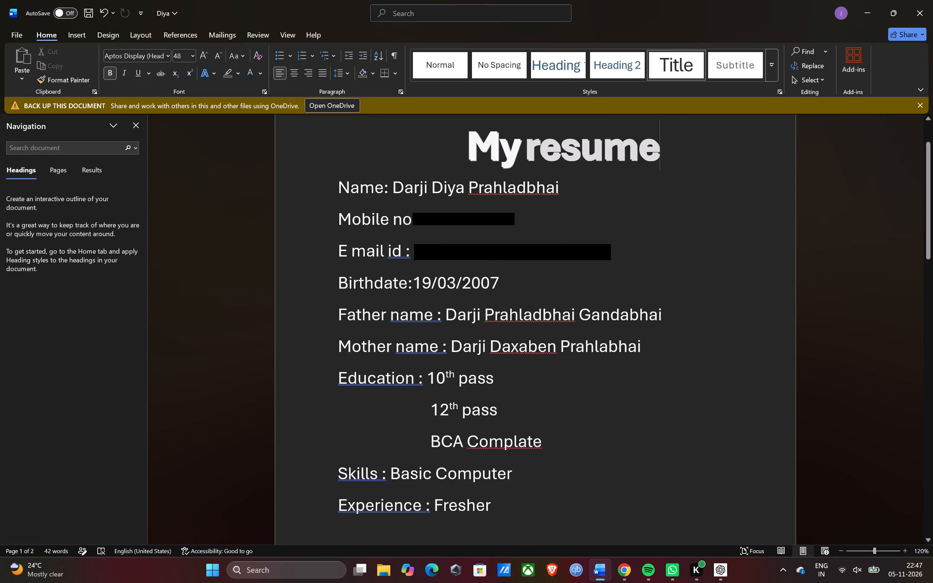
Add a space between "Name" and its colon in the first line of personal details.
click(384, 188)
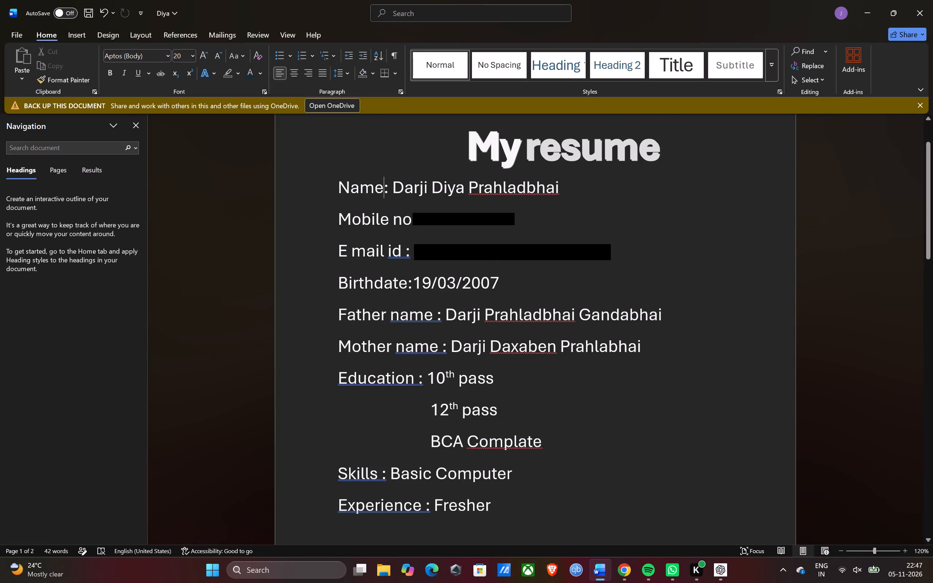
key(space)
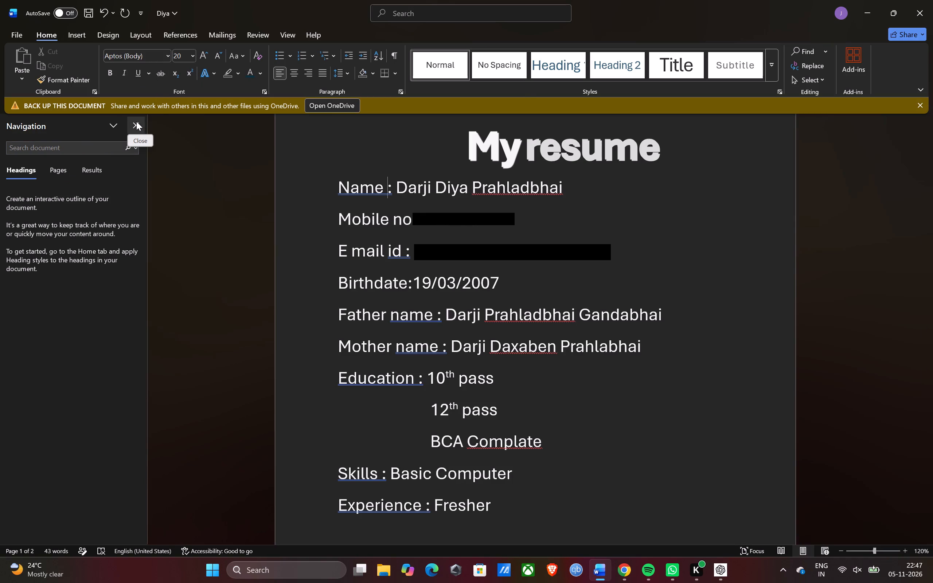
View the page thumbnails in the Navigation pane and close the pane.
click(66, 170)
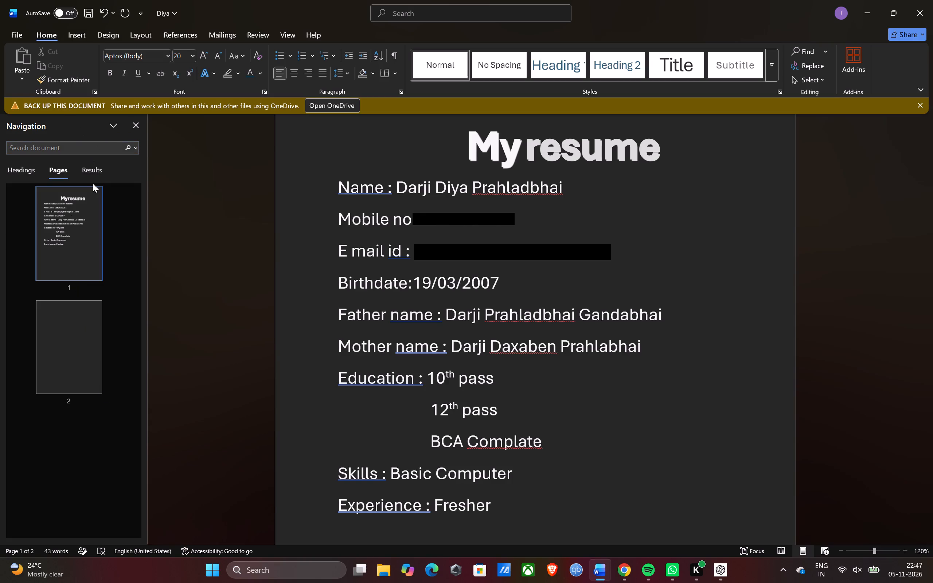
click(133, 123)
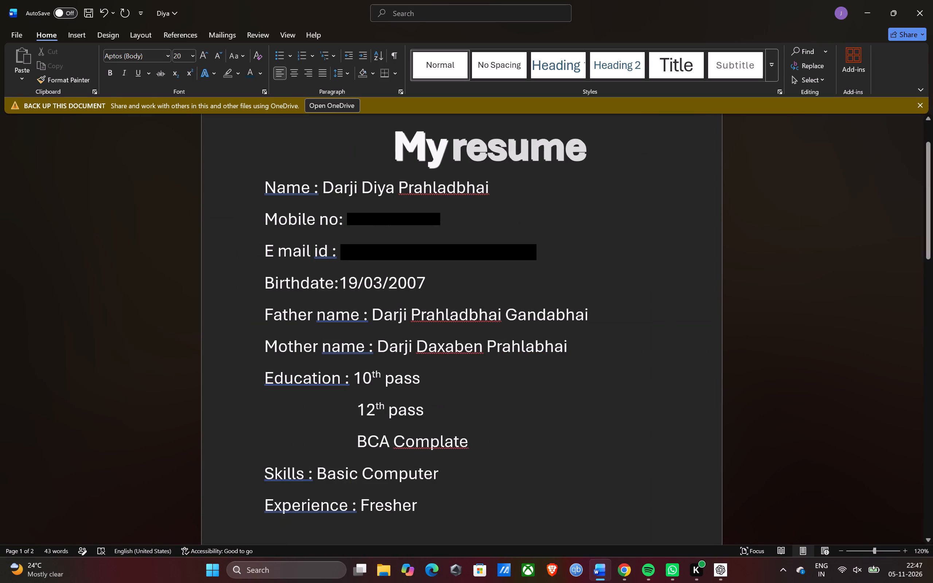
Insert an empty line between the "My resume" title and the Name line.
scroll(495, 414, down, 1)
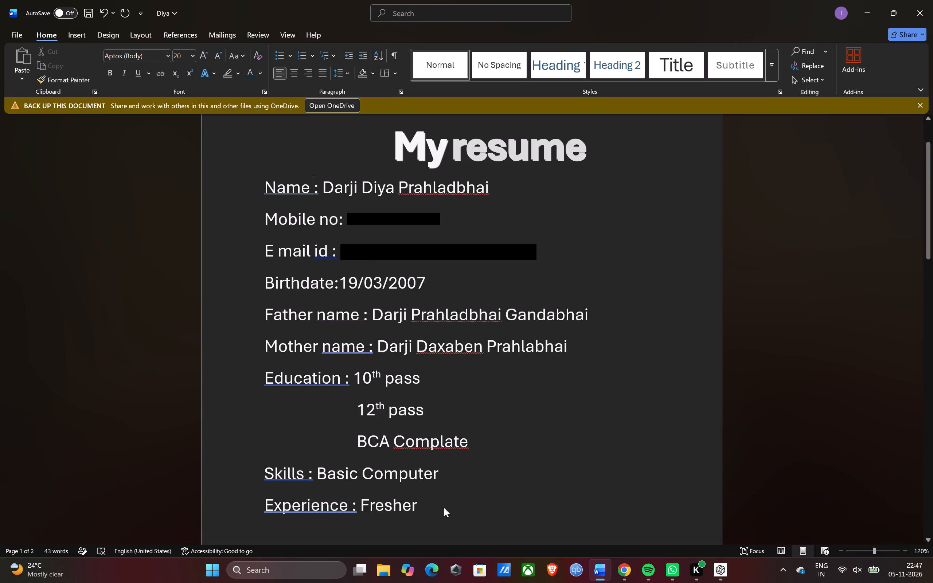
scroll(585, 260, up, 2)
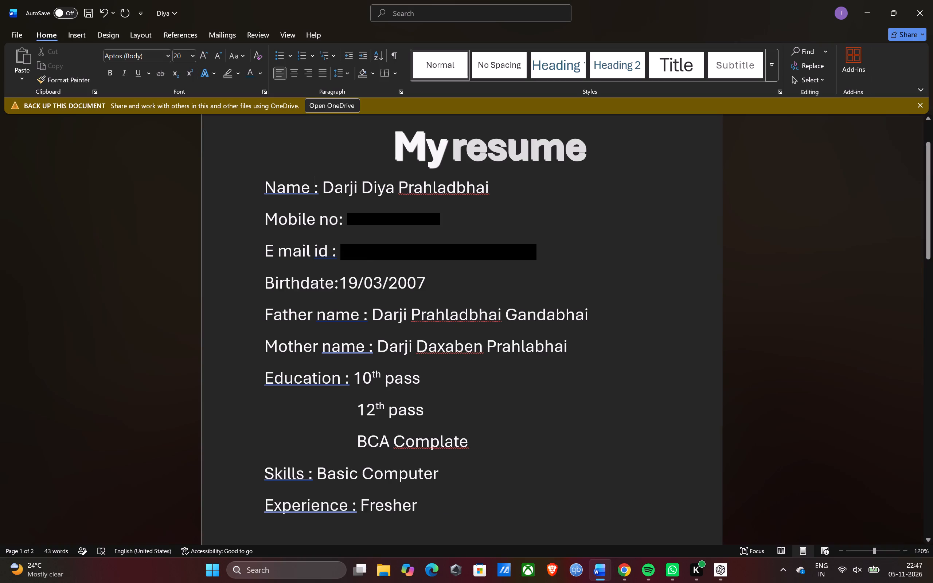
click(591, 152)
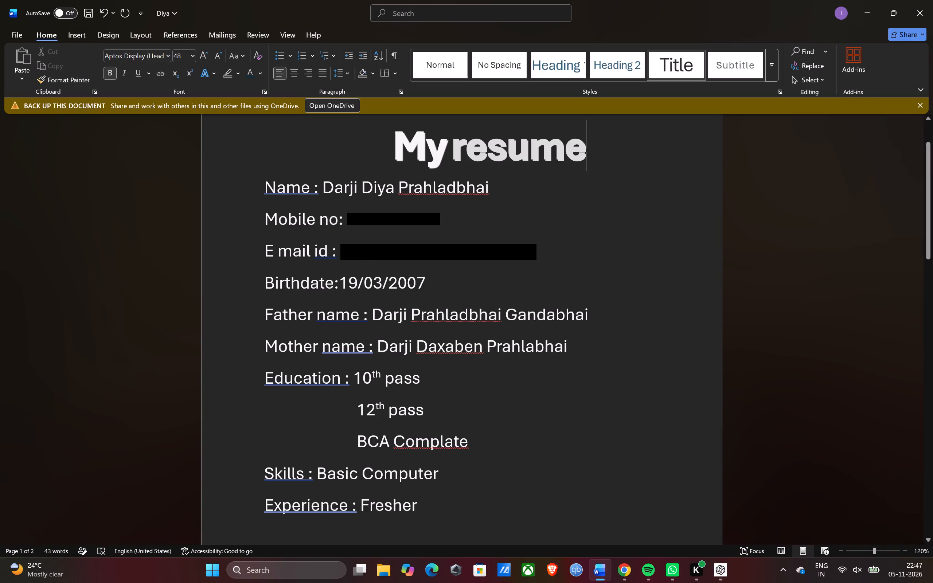
key(BackSpace)
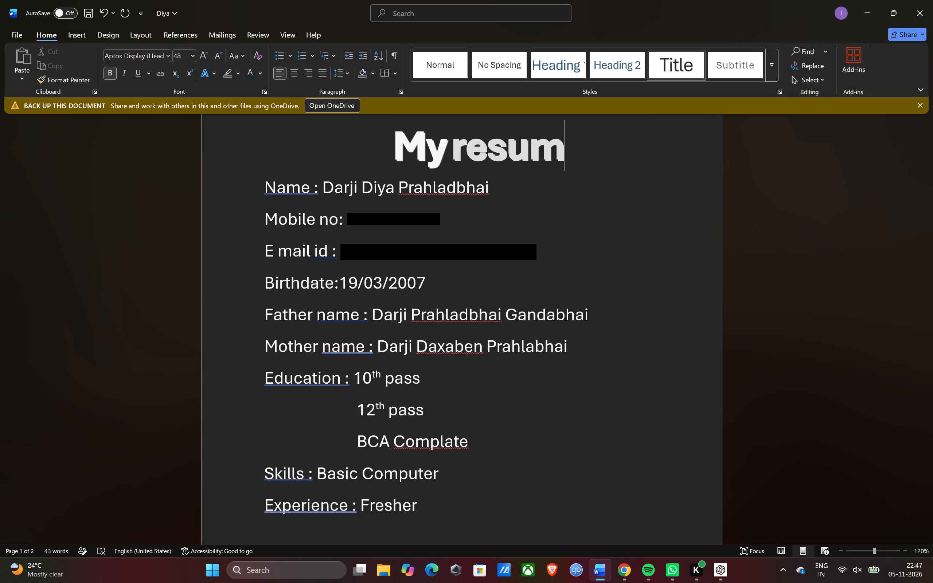
key(e)
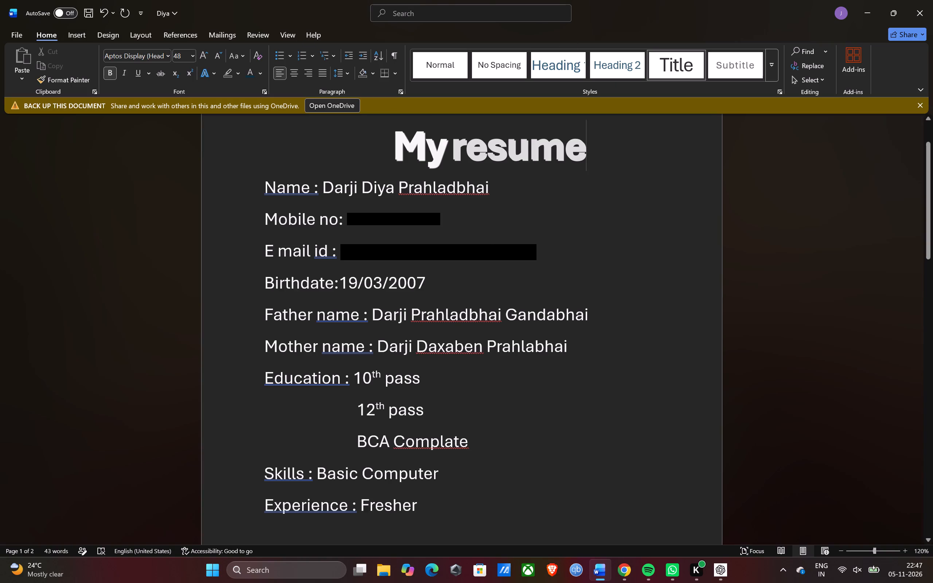
key(Return)
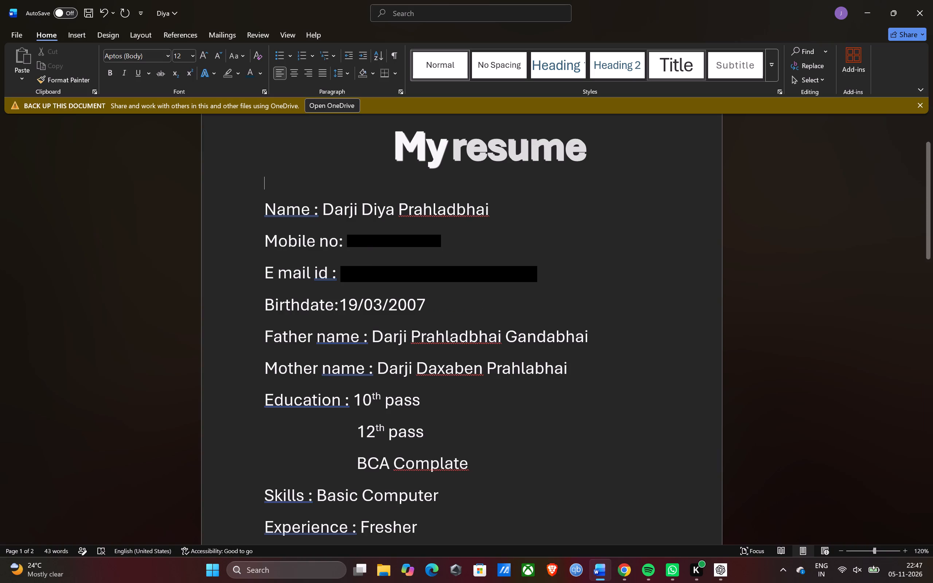
scroll(633, 89, up, 1)
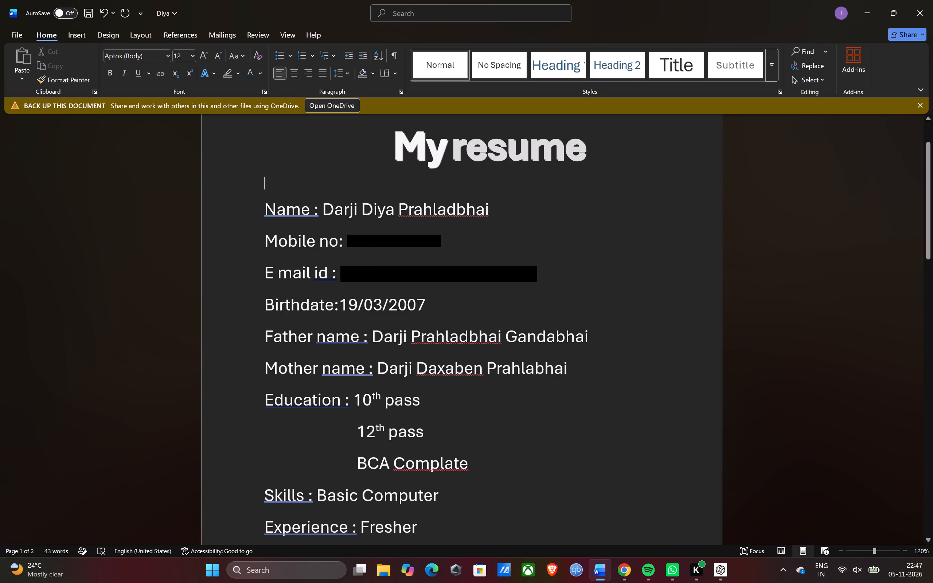
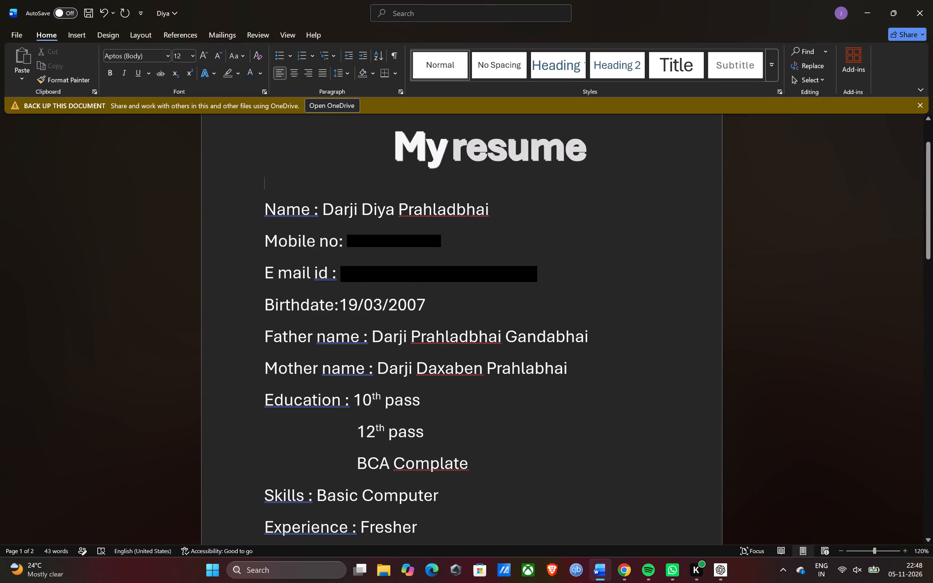
Look through both pages of the resume to check the overall layout from the title to the last page.
scroll(610, 436, down, 1)
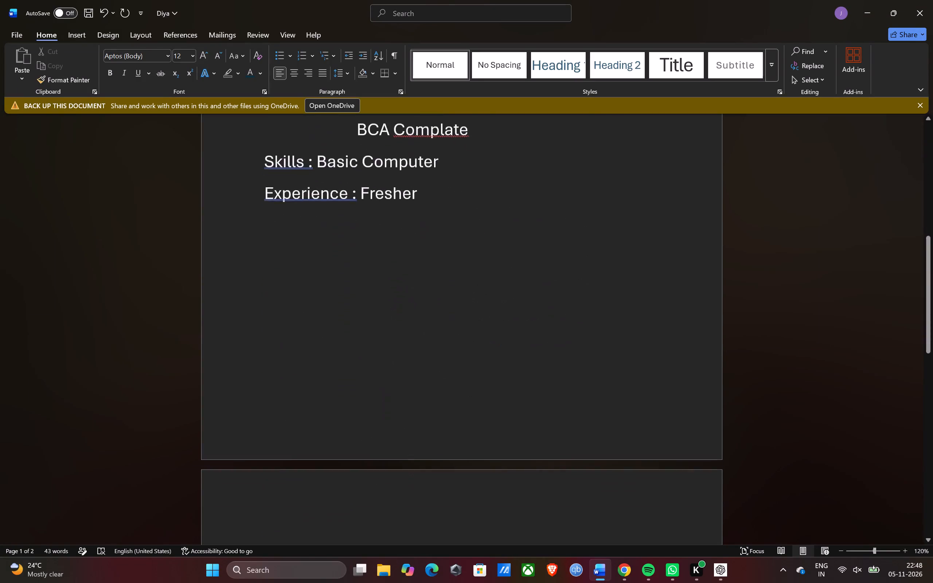
scroll(610, 436, down, 3)
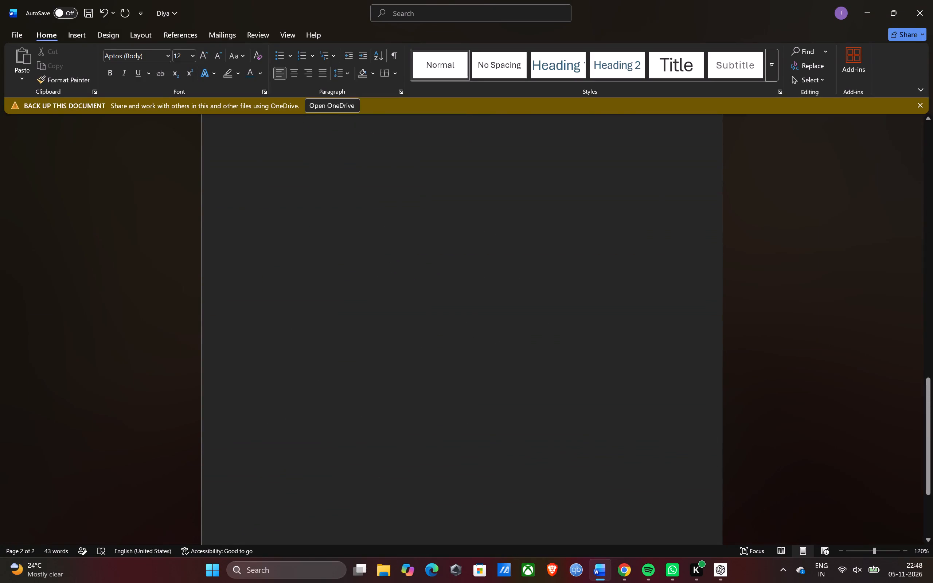
scroll(603, 424, up, 6)
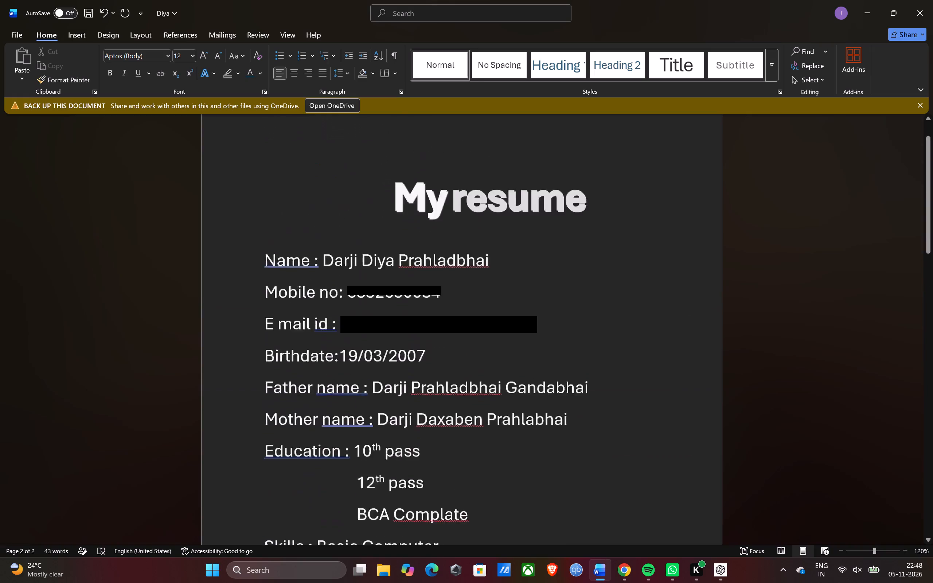
scroll(603, 424, up, 1)
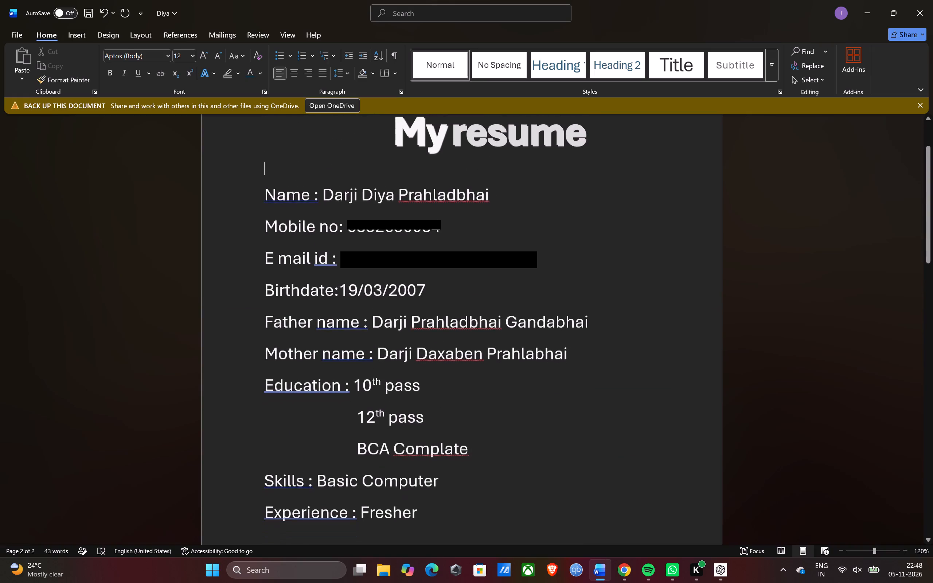
scroll(603, 424, up, 1)
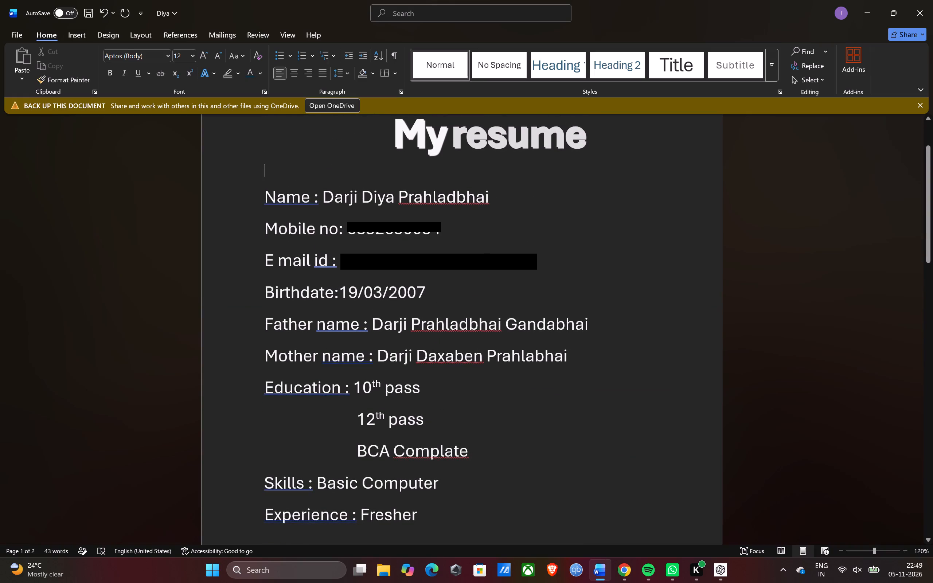
Save the resume document.
key(ctrl+s)
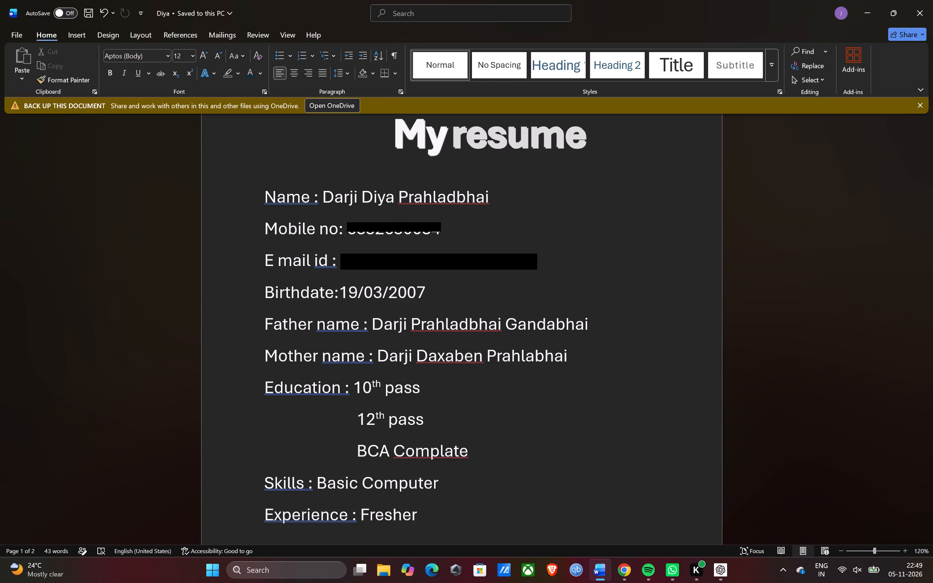
key(ctrl+s)
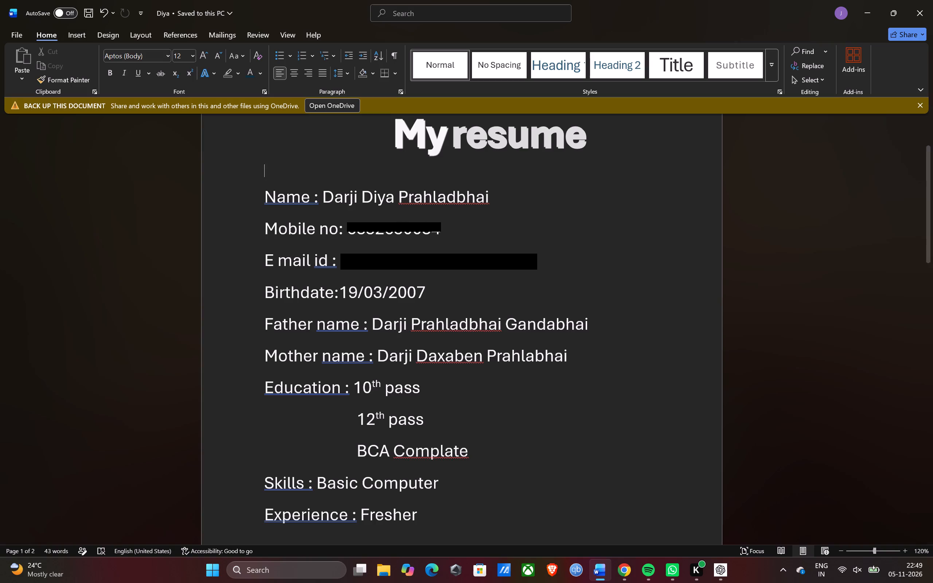
key(ctrl+s)
key(ctrl+s)
key(ctrl+s)
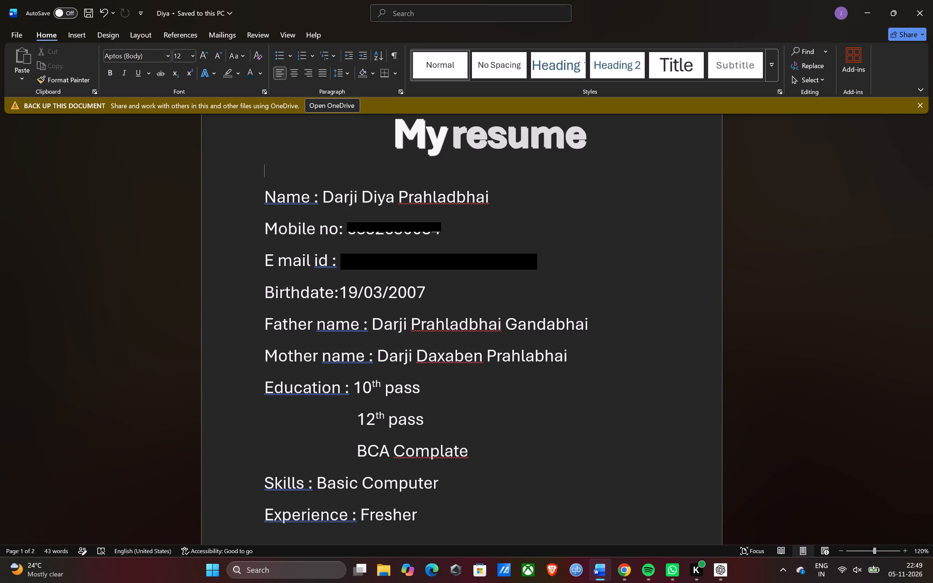
Clear any stray characters from the empty line below the "My resume" title and save the document again.
key(BackSpace)
key(BackSpace)
double_click(796, 354)
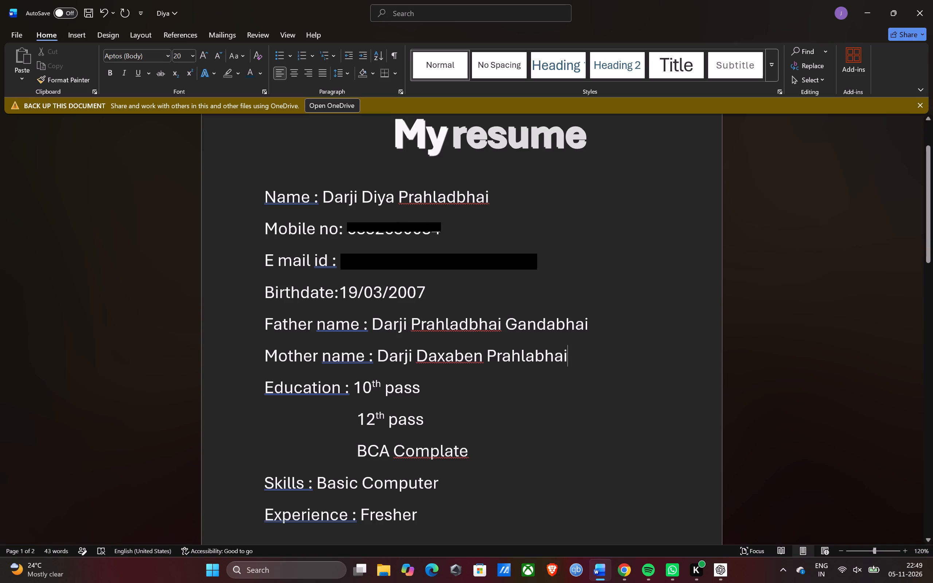
click(733, 426)
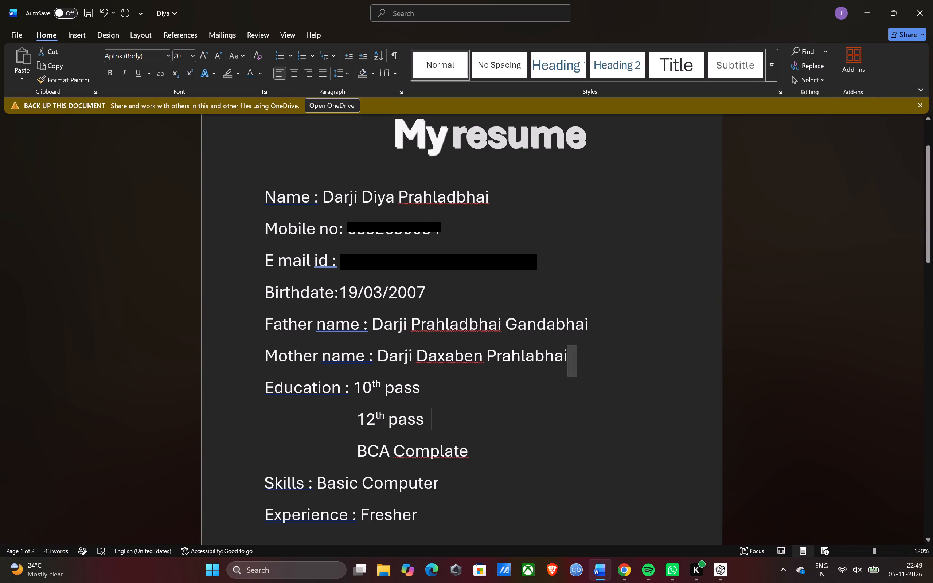
click(747, 471)
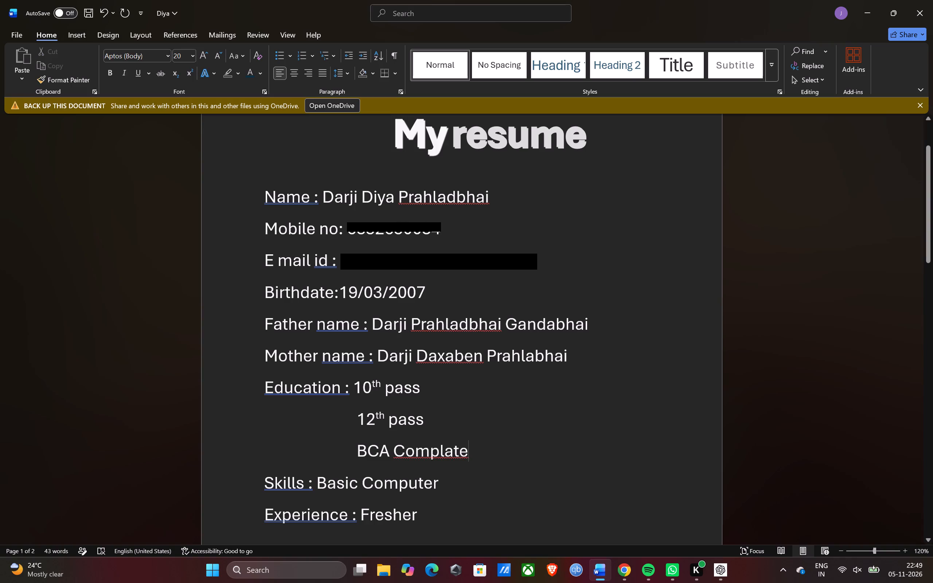
key(ctrl+s)
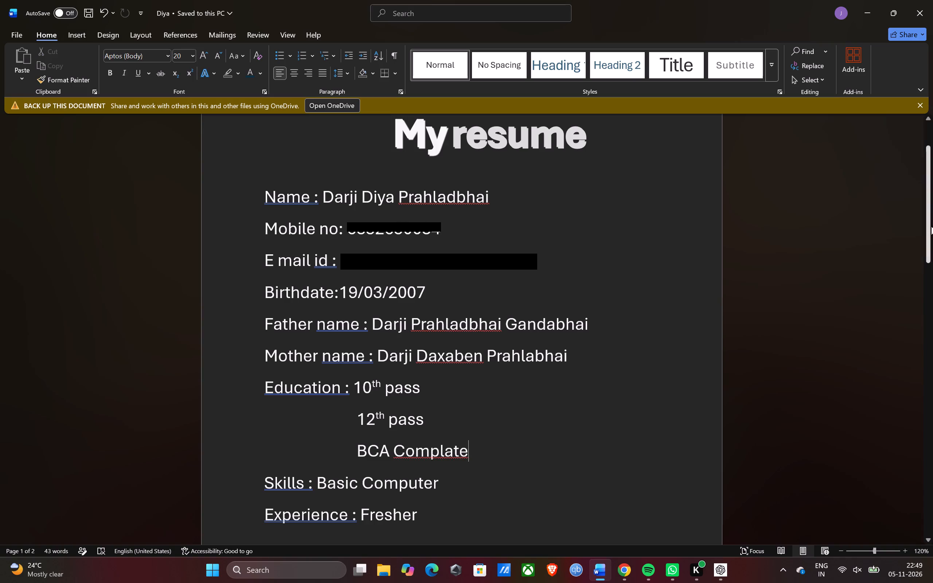